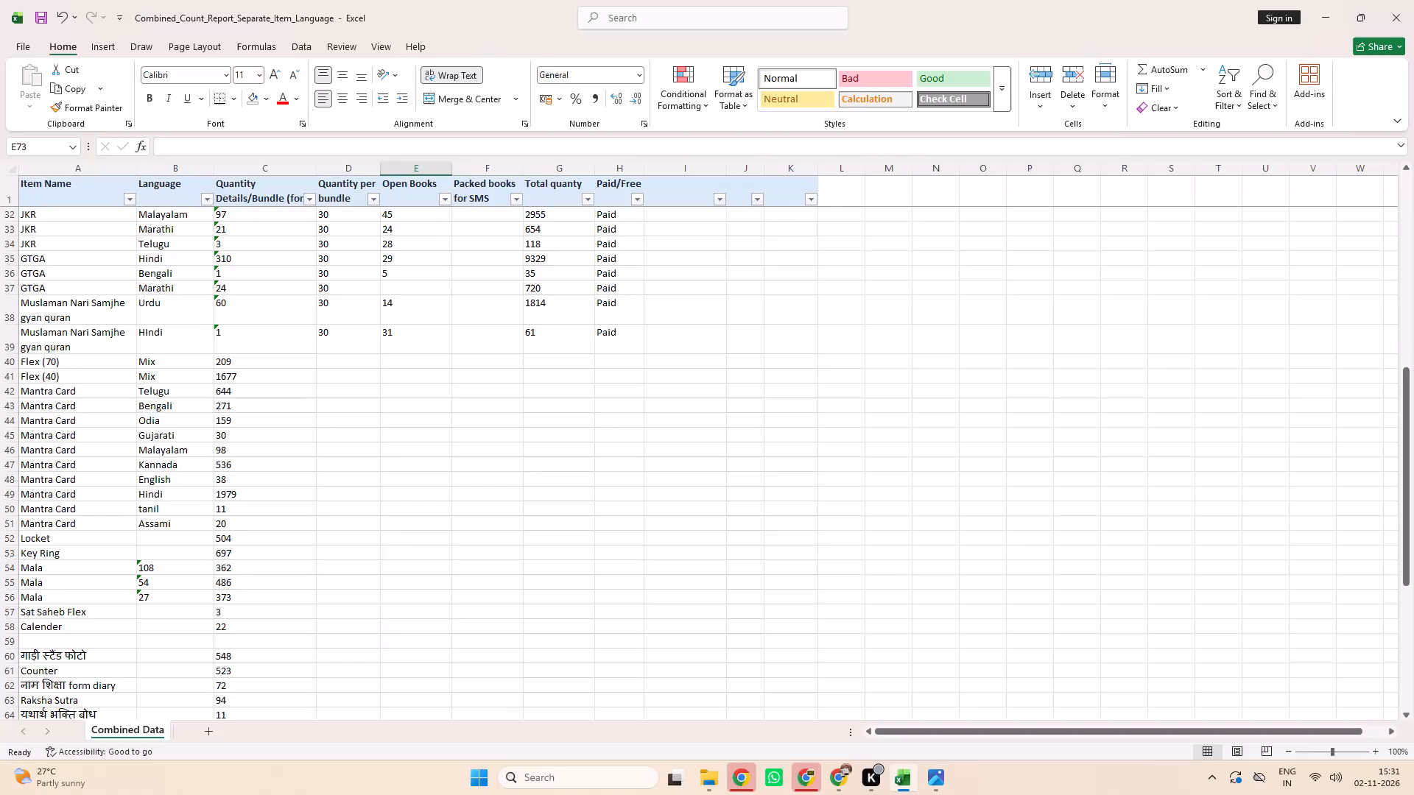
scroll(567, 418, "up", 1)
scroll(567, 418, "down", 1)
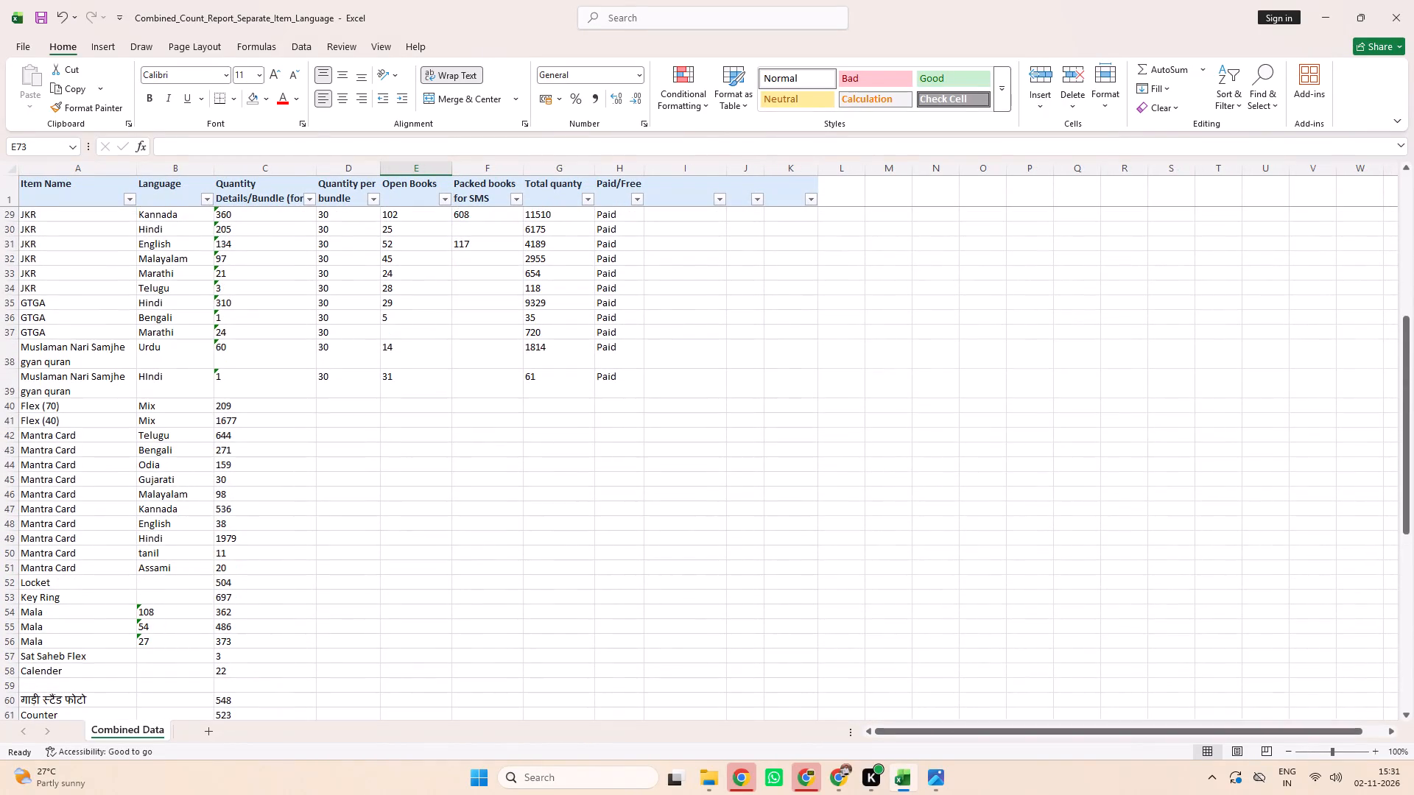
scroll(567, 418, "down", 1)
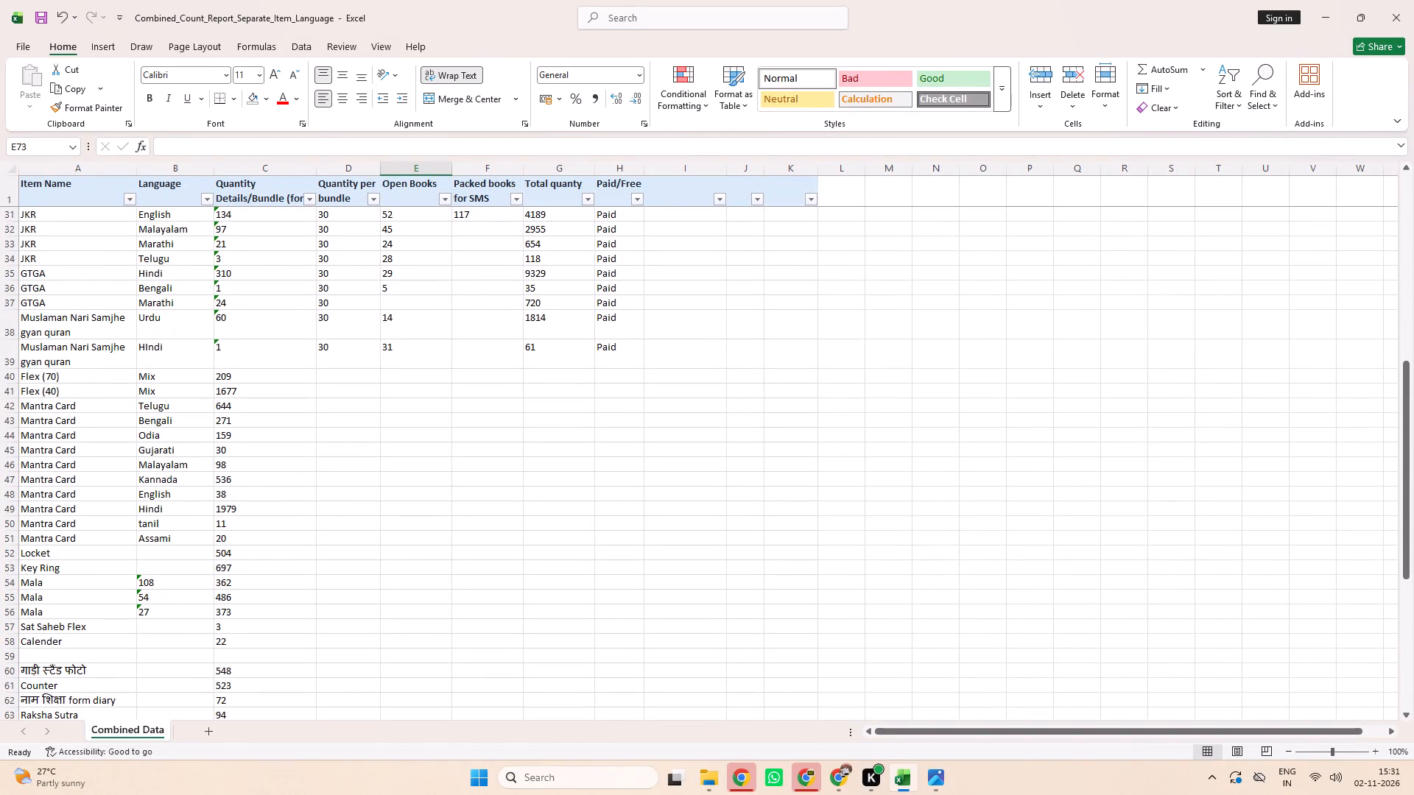
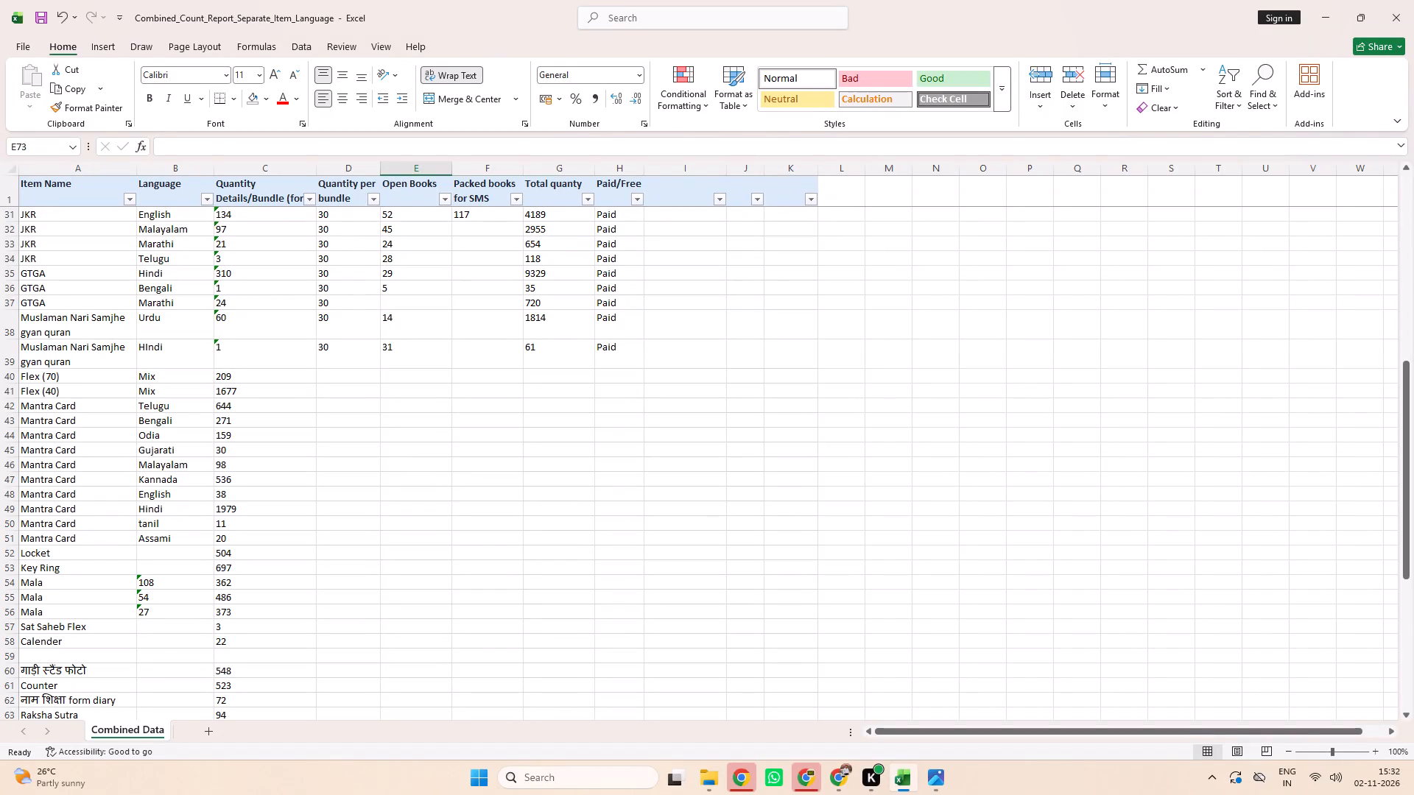
Open Calculator beside the worksheet and add 286 and 324 for the GG Malayalam bundle quantity.
scroll(544, 481, "up", 3)
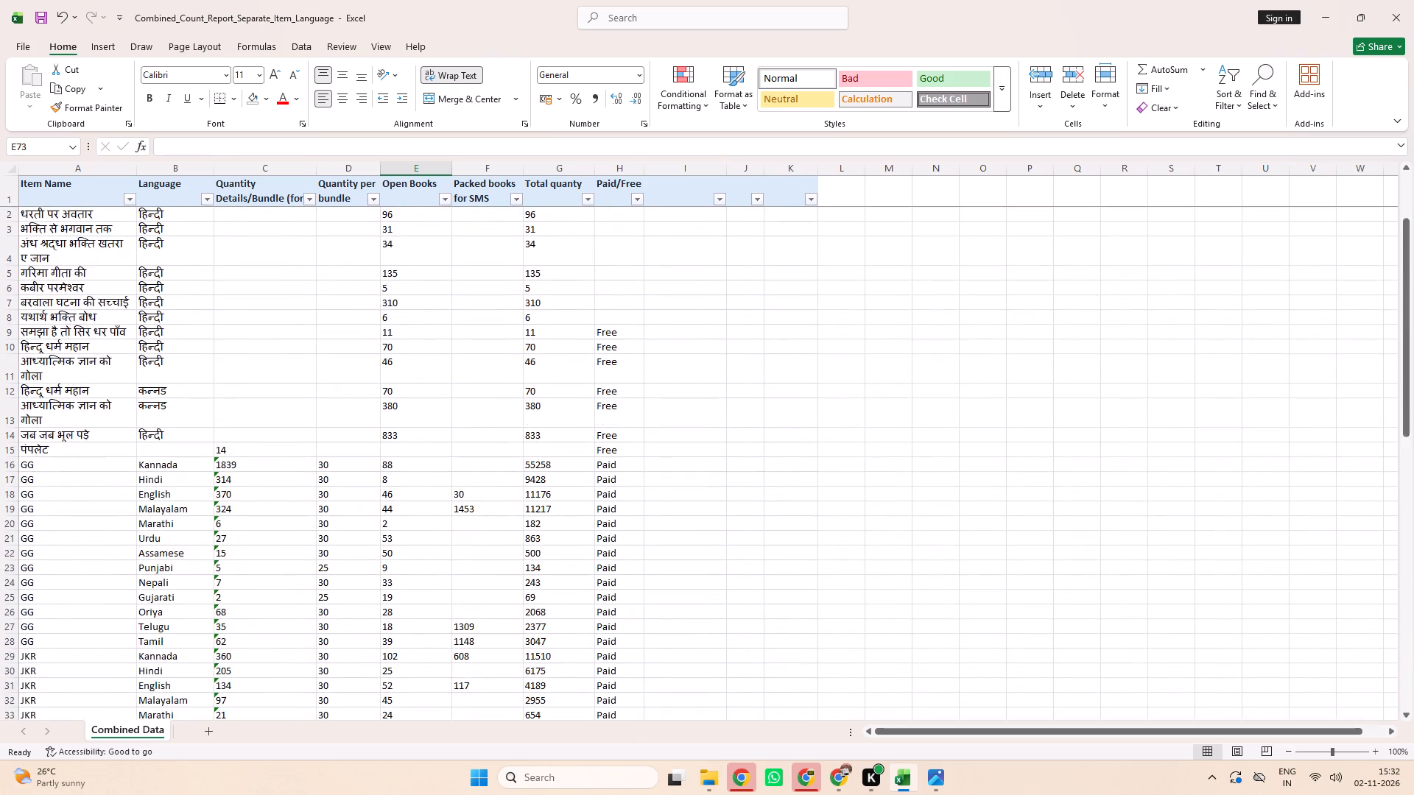
scroll(544, 481, "down", 1)
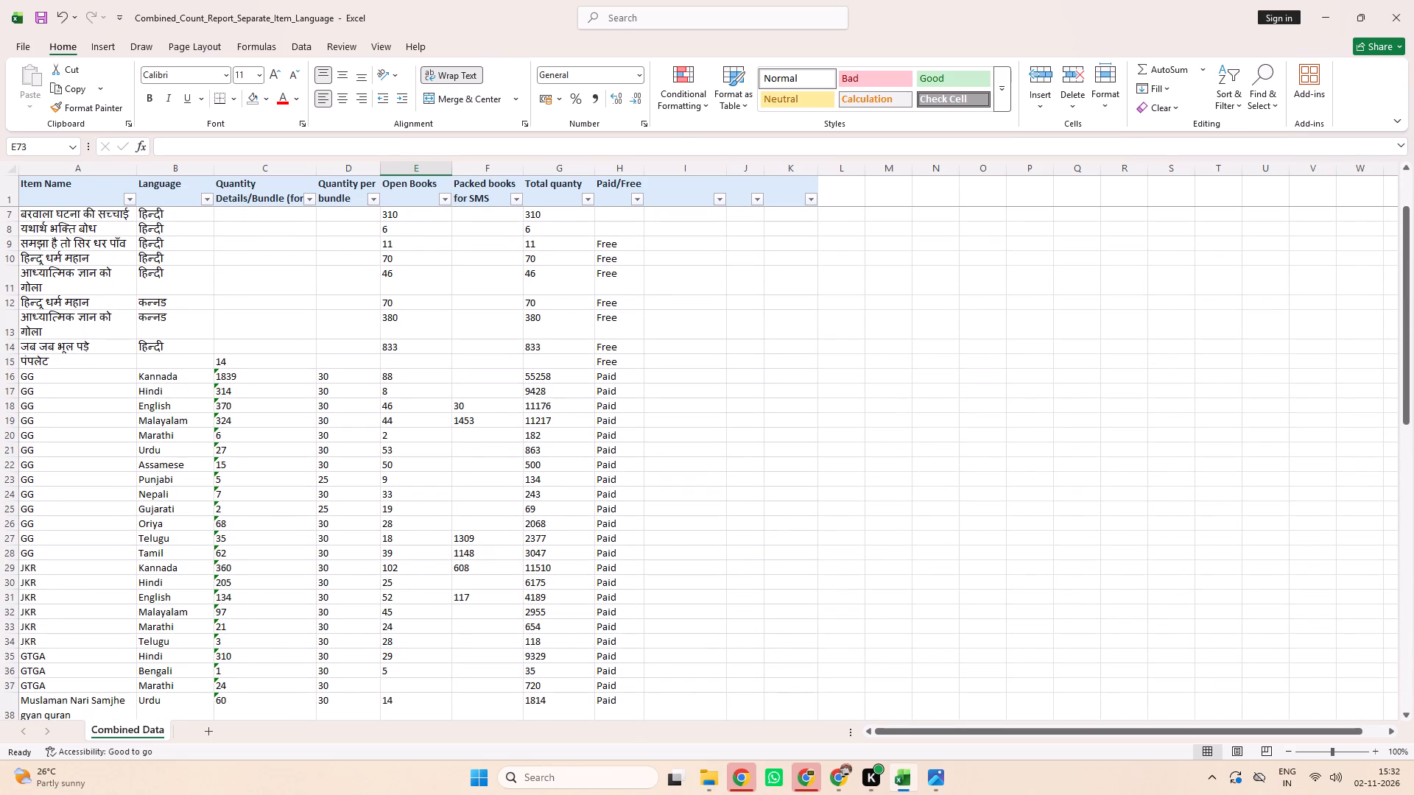
left_click(499, 537)
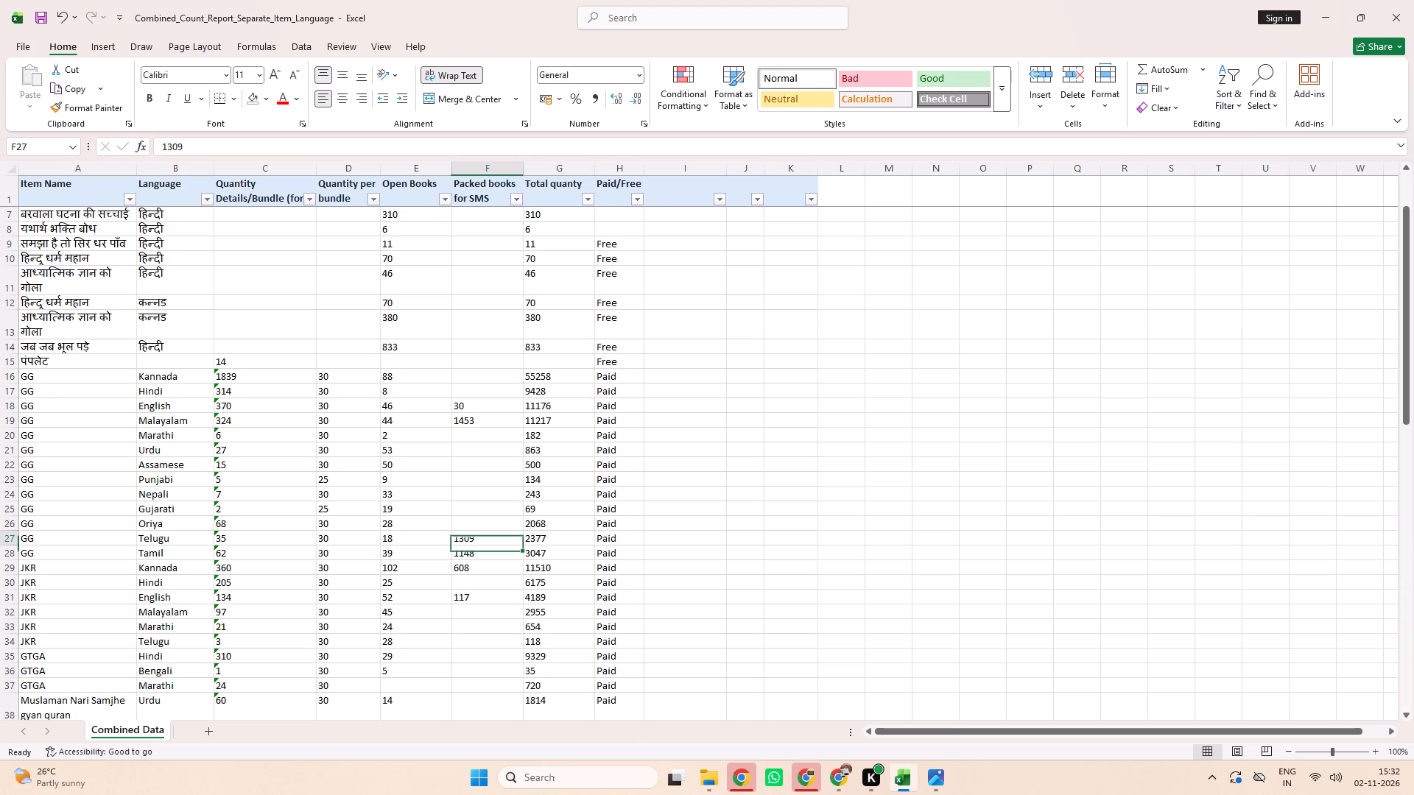
left_click(282, 417)
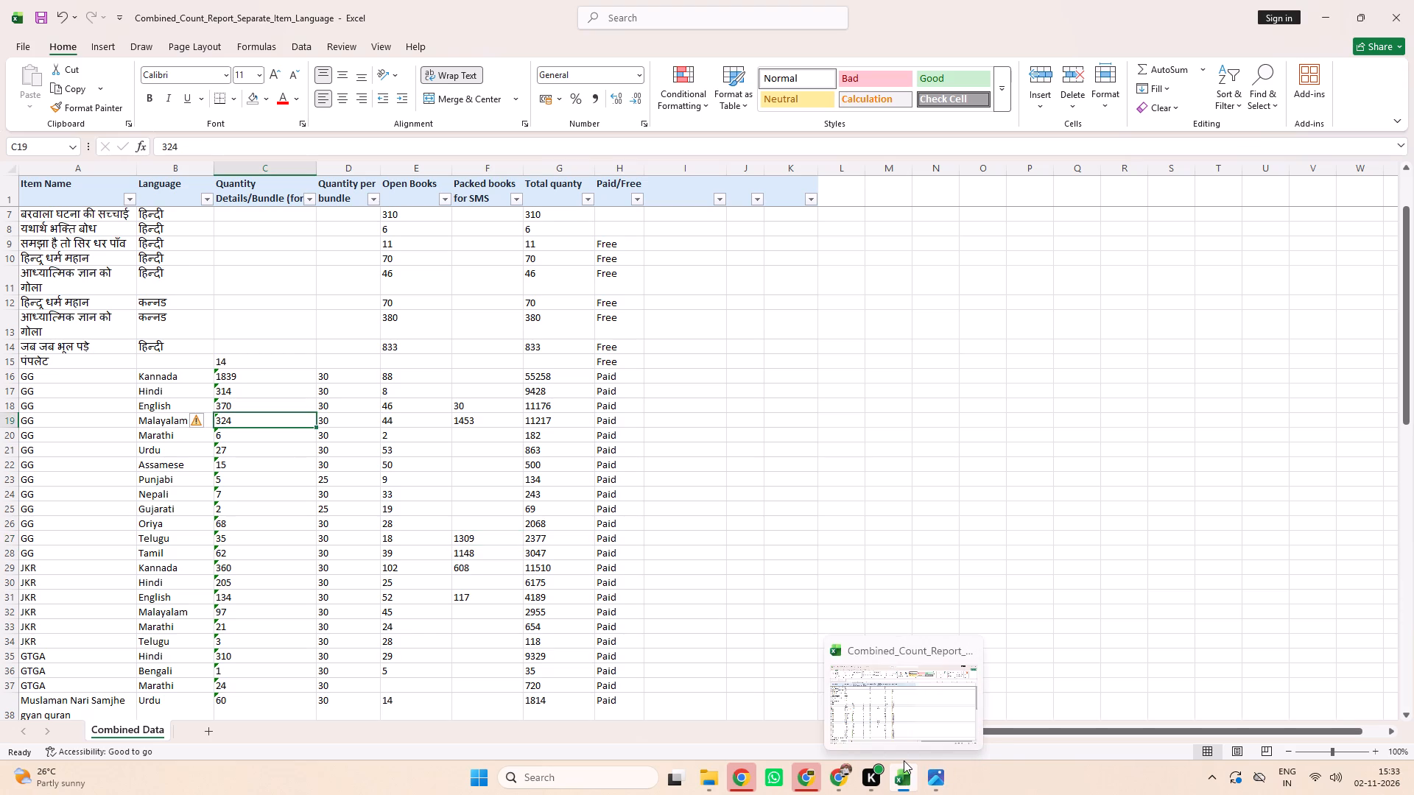
key("c")
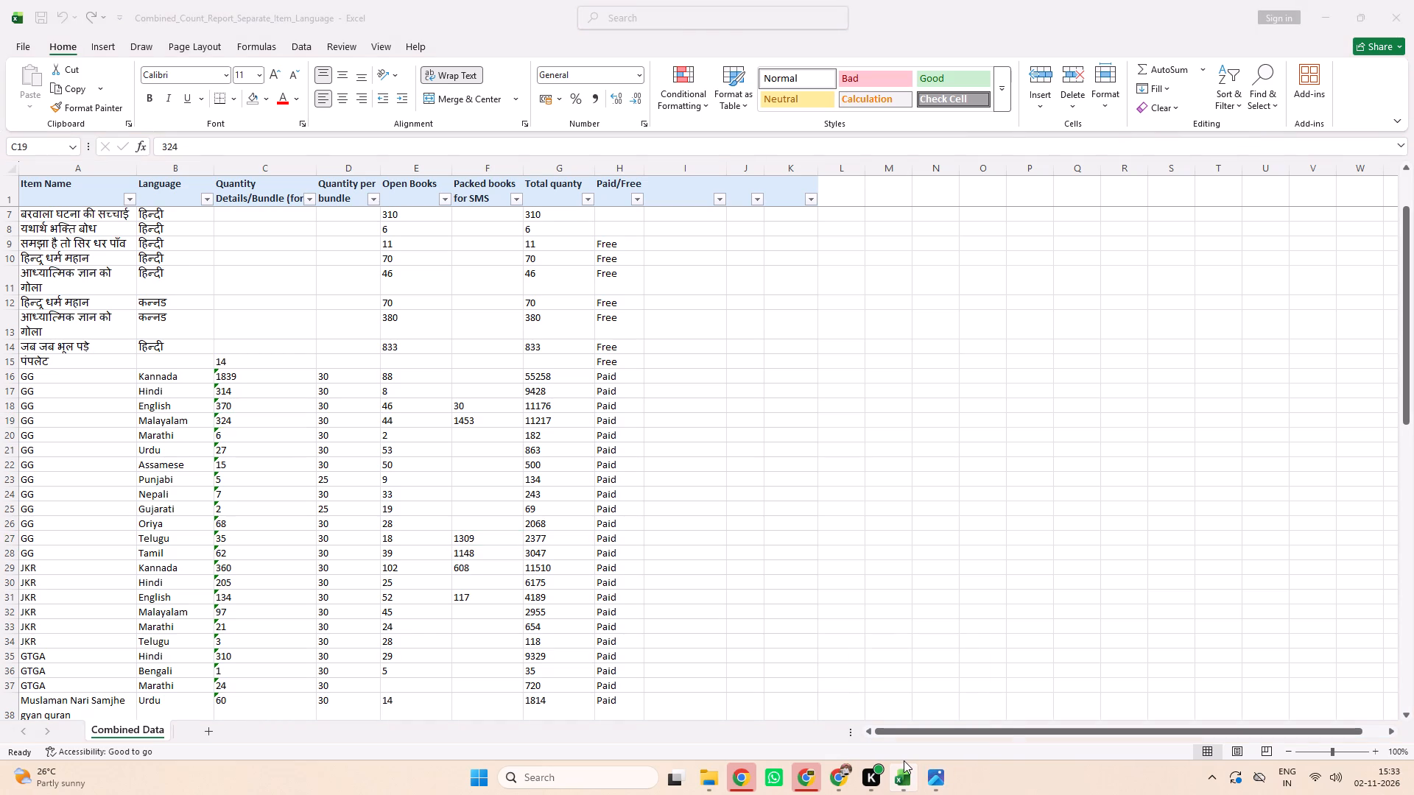
type("cal")
key("Return")
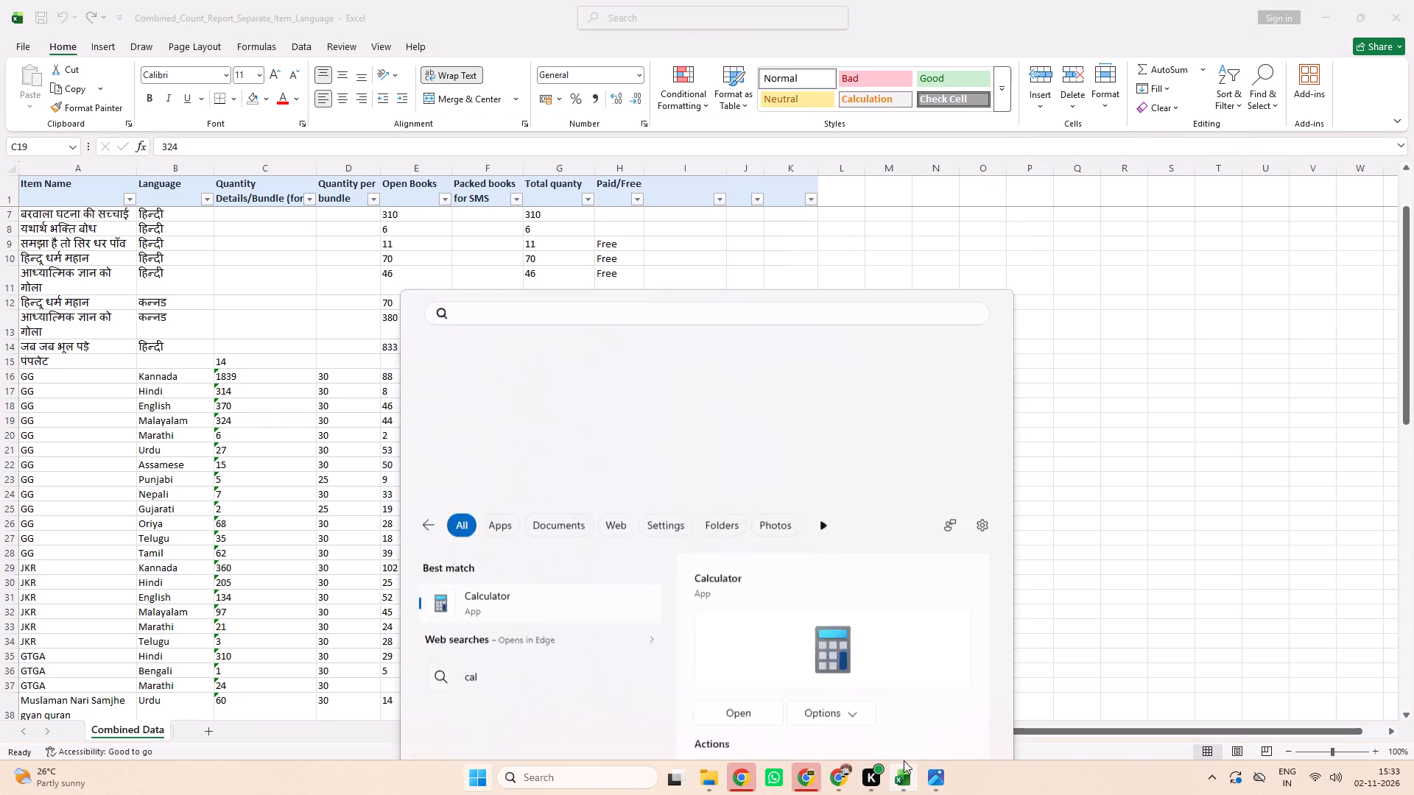
left_click_drag(96, 367, 867, 341)
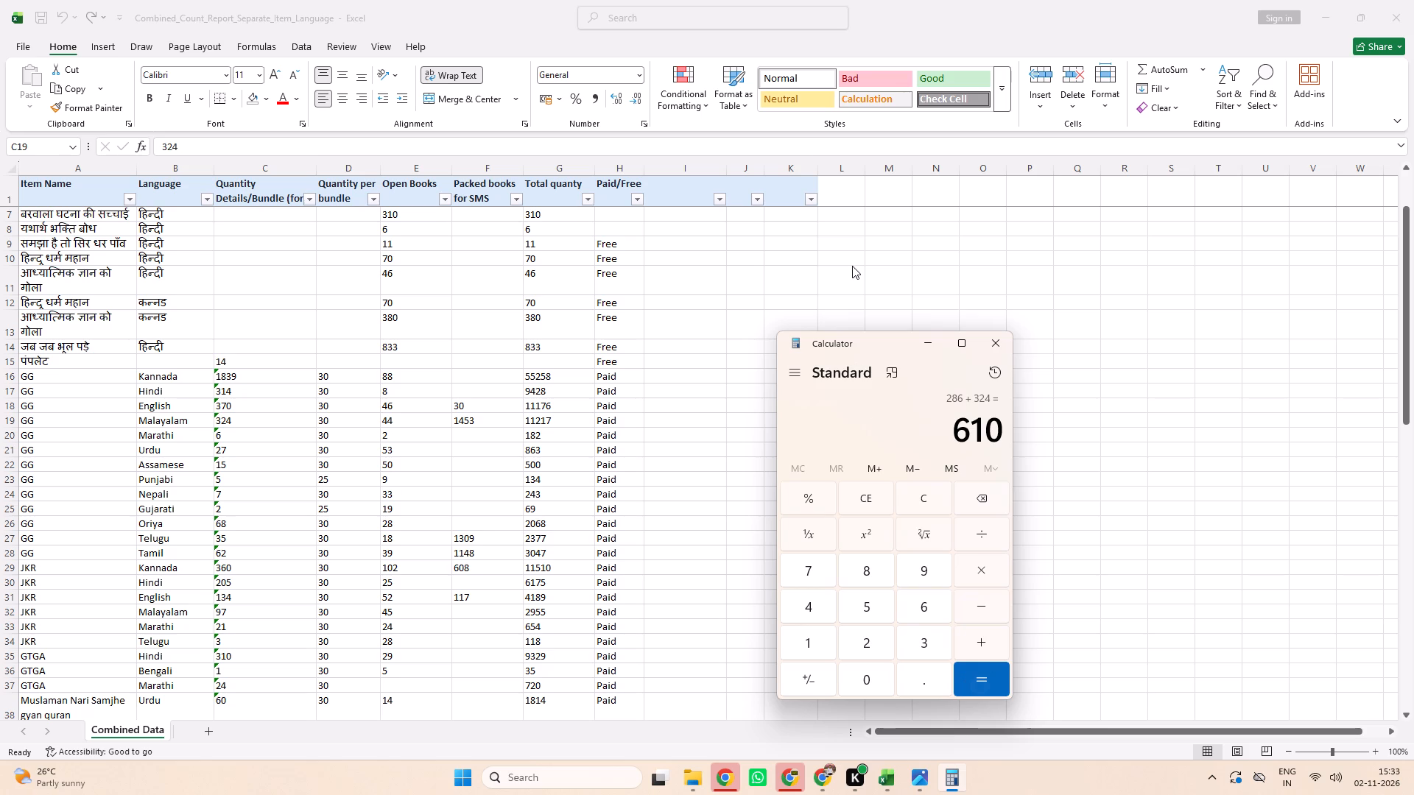
Arrange the worksheet and Calculator side by side, with the worksheet filling about two thirds of the screen and Calculator the rest.
left_click_drag(885, 13, 712, 62)
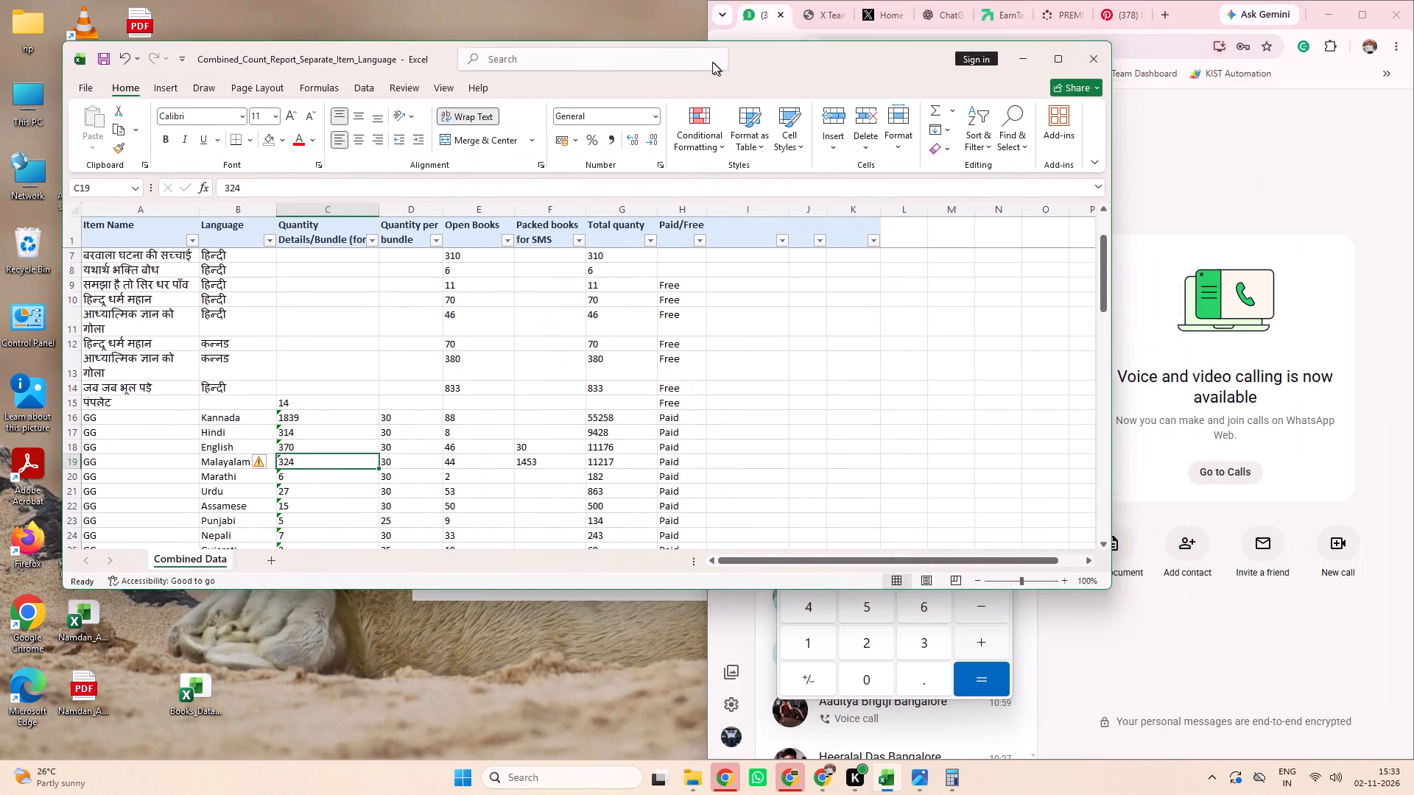
left_click_drag(712, 62, 636, 0)
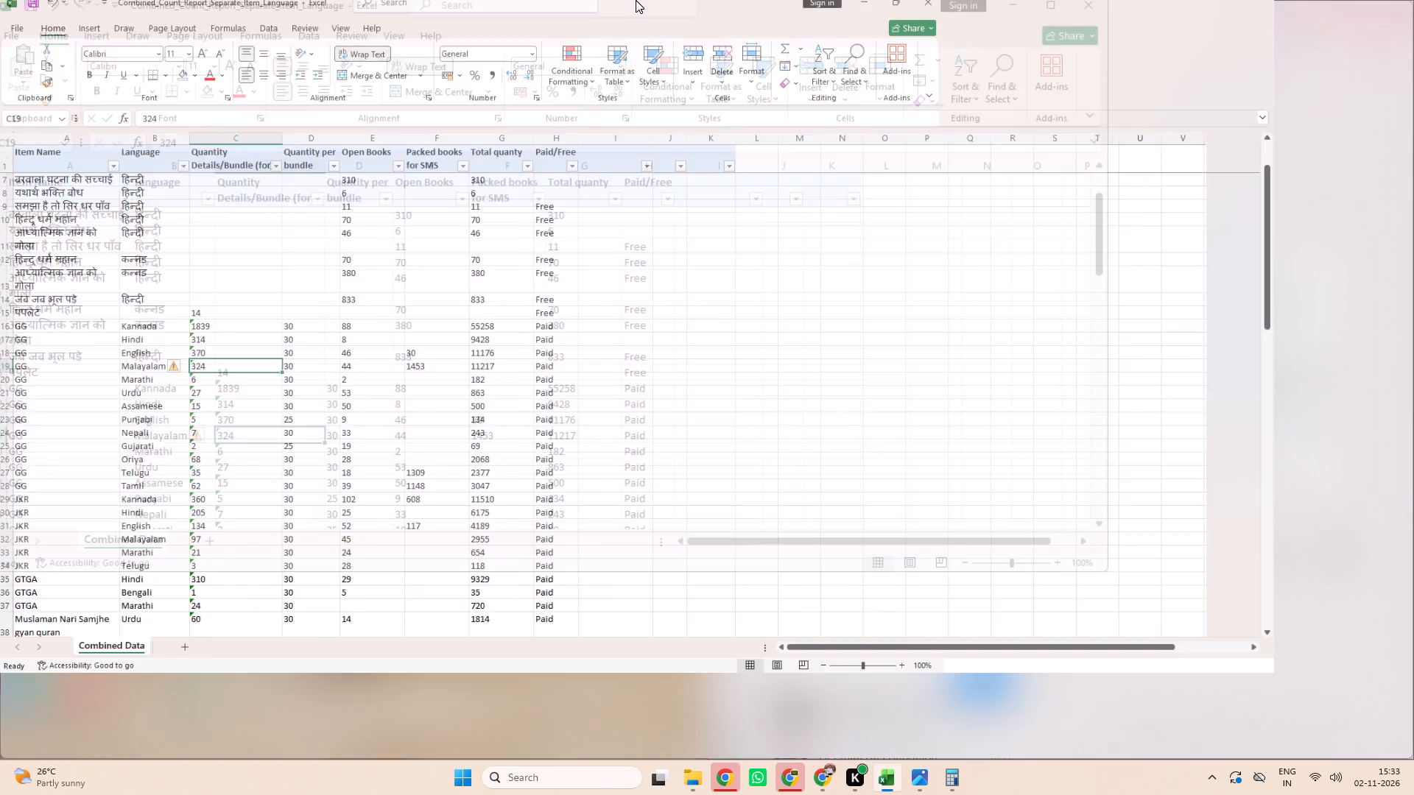
left_click_drag(574, 22, 583, 0)
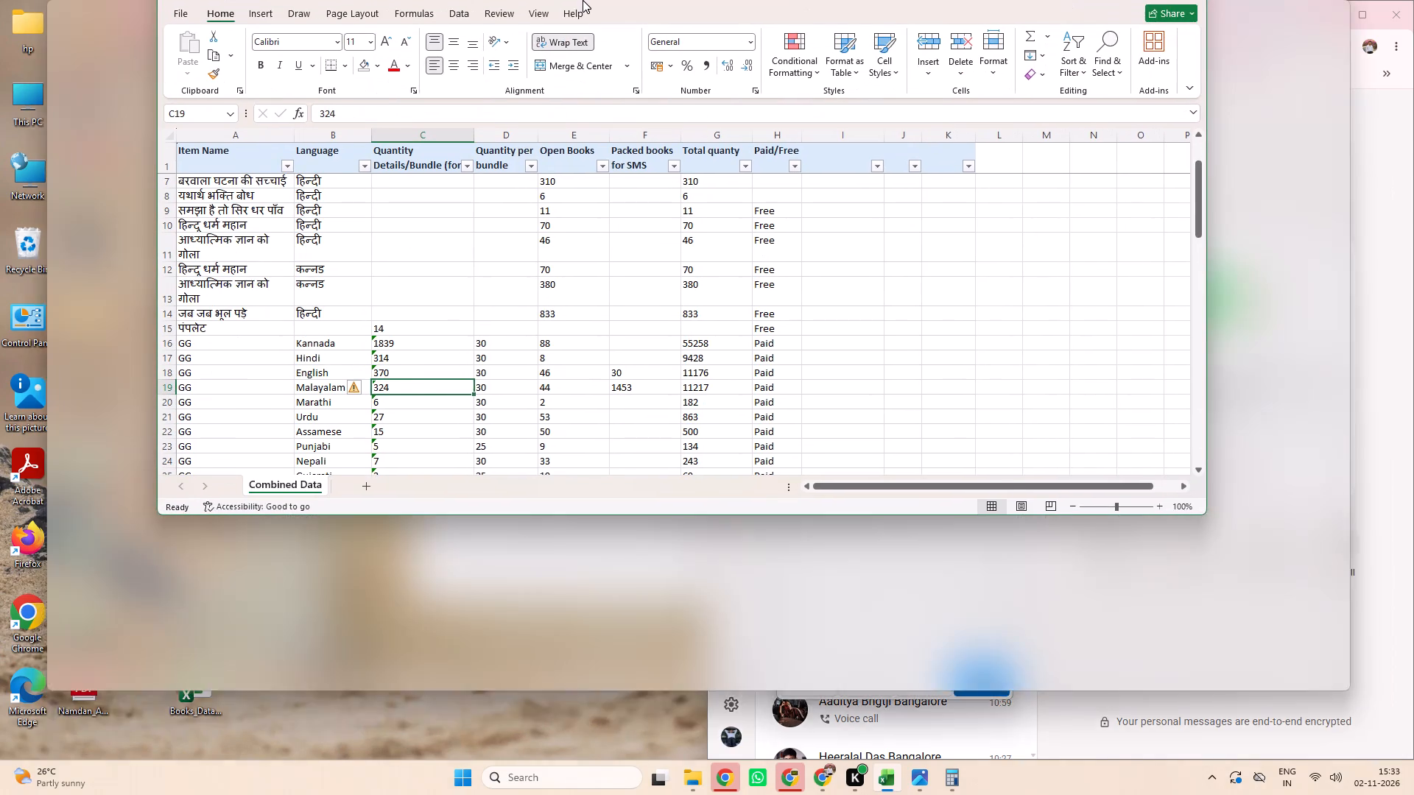
left_click_drag(583, 0, 575, 44)
left_click_drag(529, 34, 547, 0)
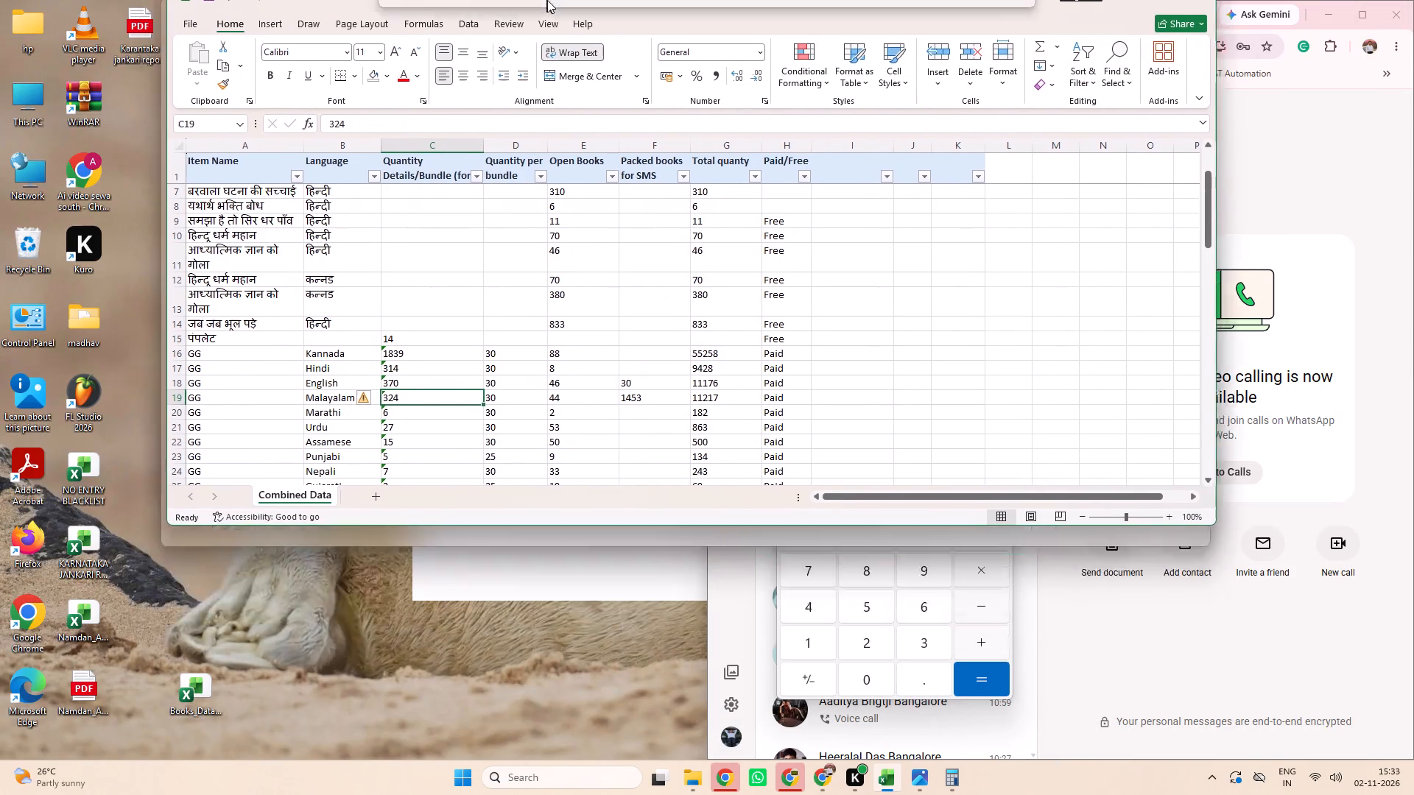
left_click_drag(547, 0, 636, 46)
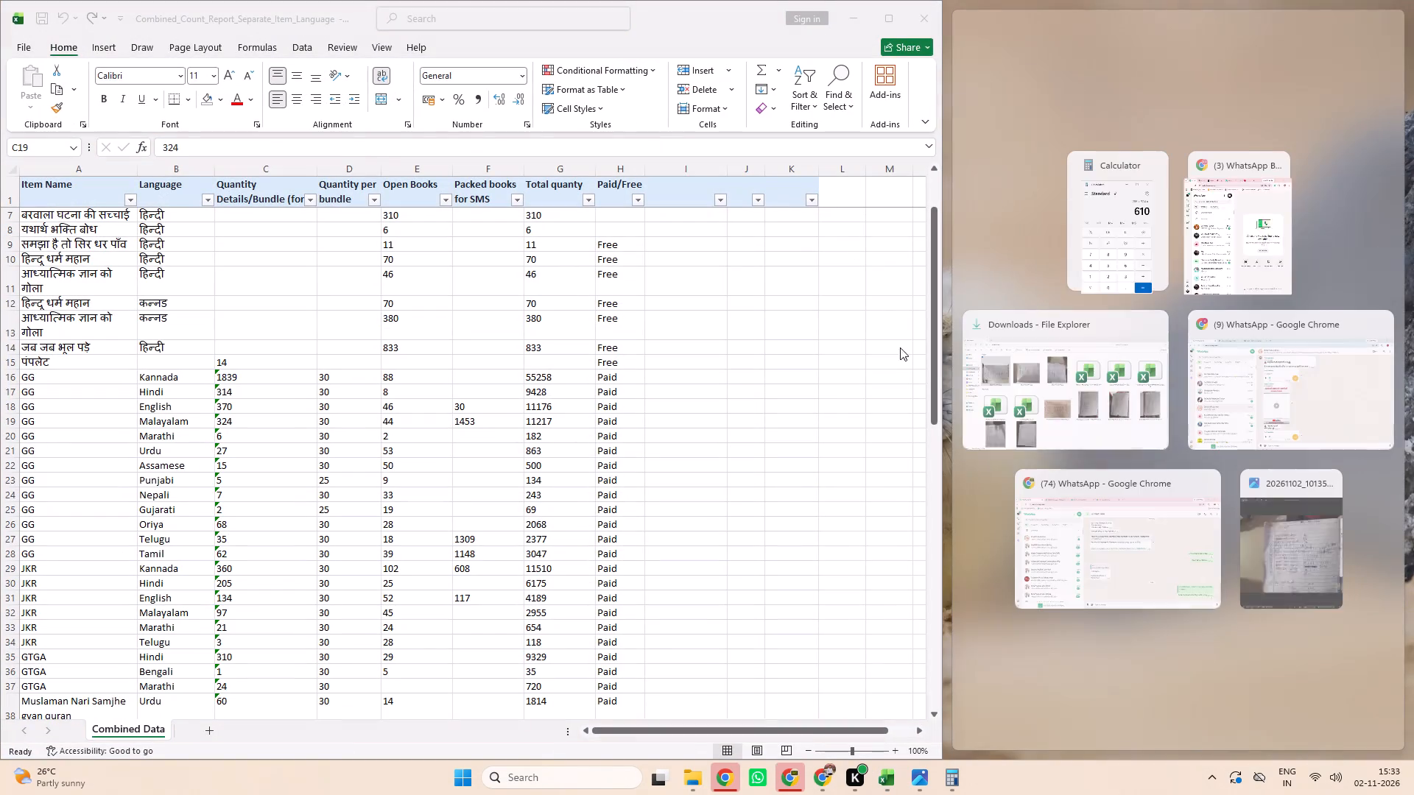
left_click(1095, 236)
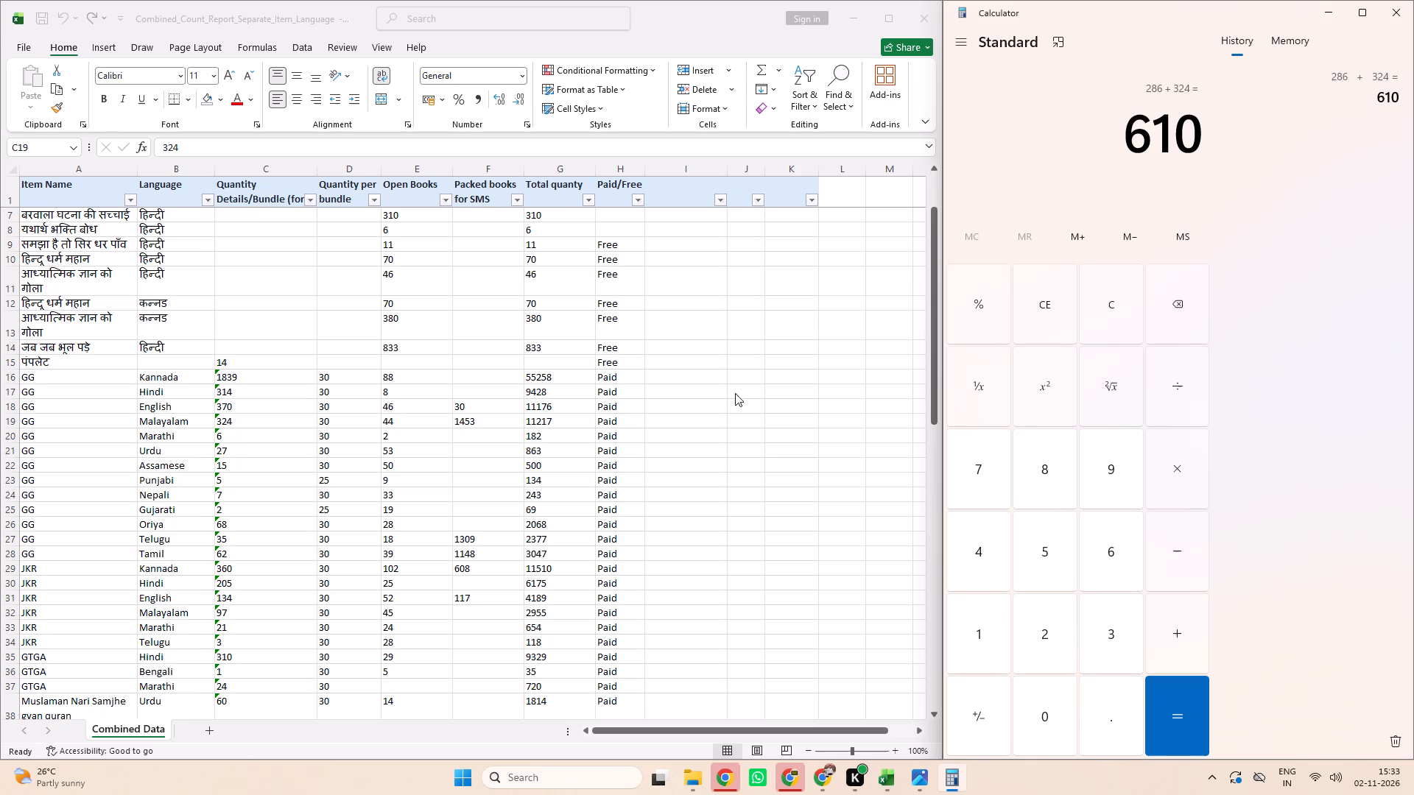
Return to the worksheet and select the bundle quantity cell of the GG Malayalam row.
left_click(313, 420)
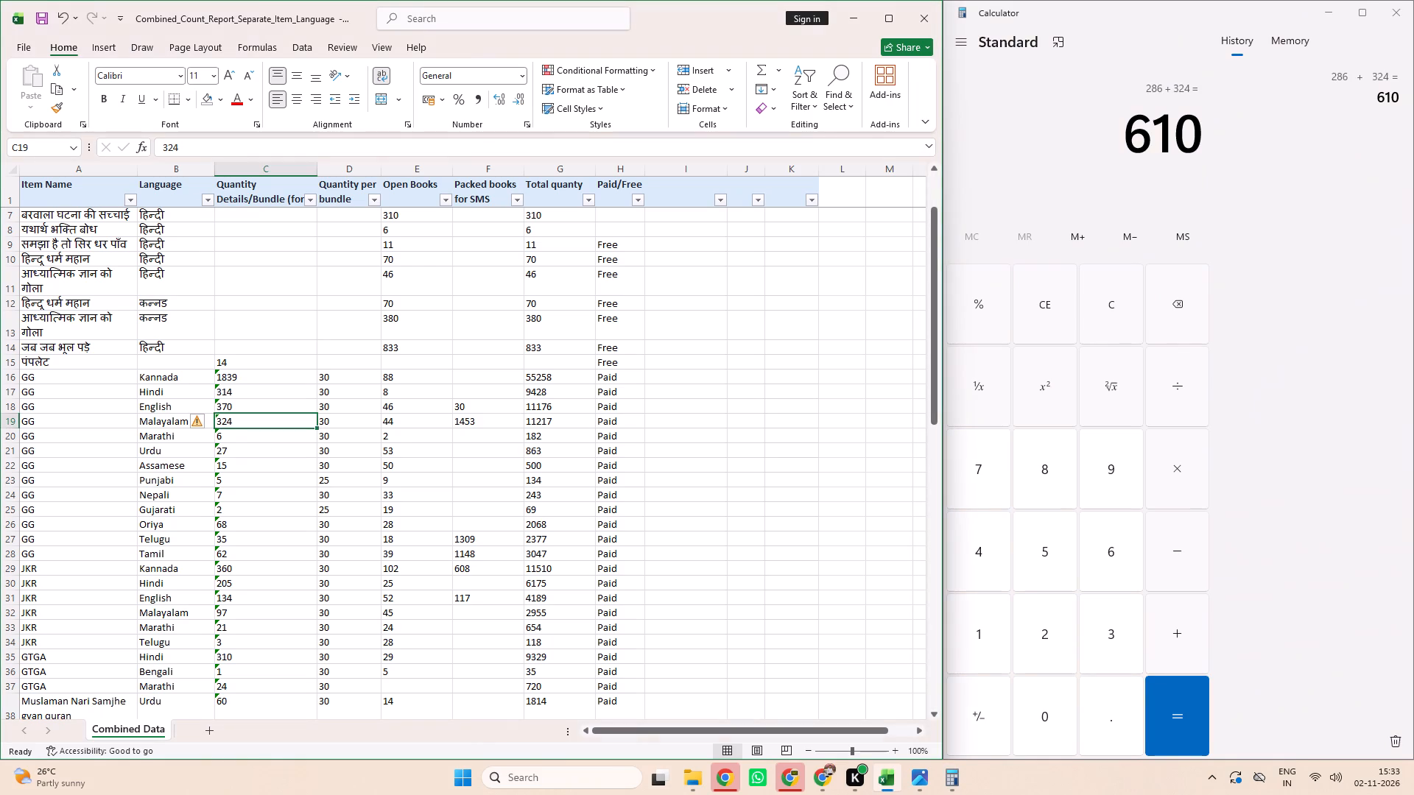
Convert the text-stored bundle quantities in C16 through C39 to numbers.
left_click(206, 423)
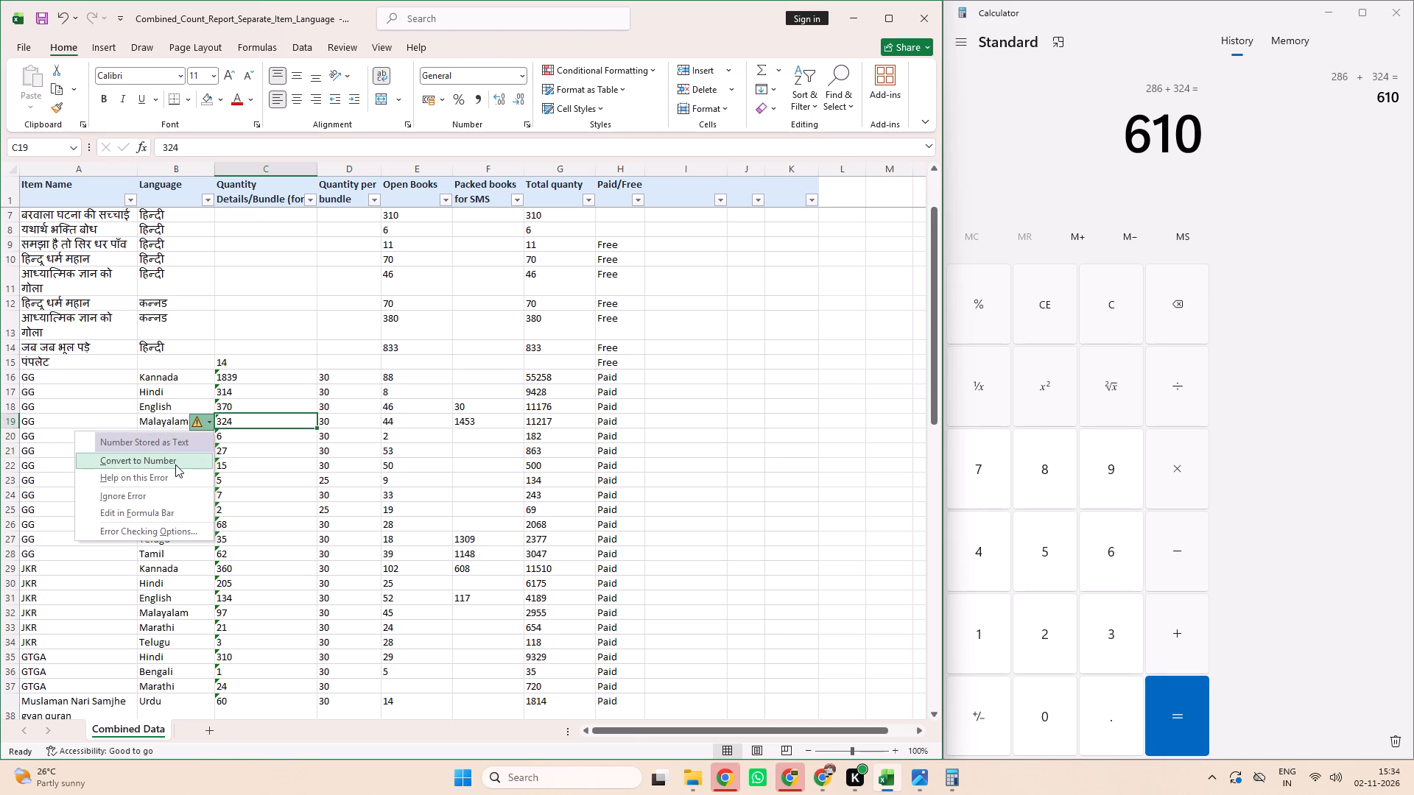
left_click(175, 464)
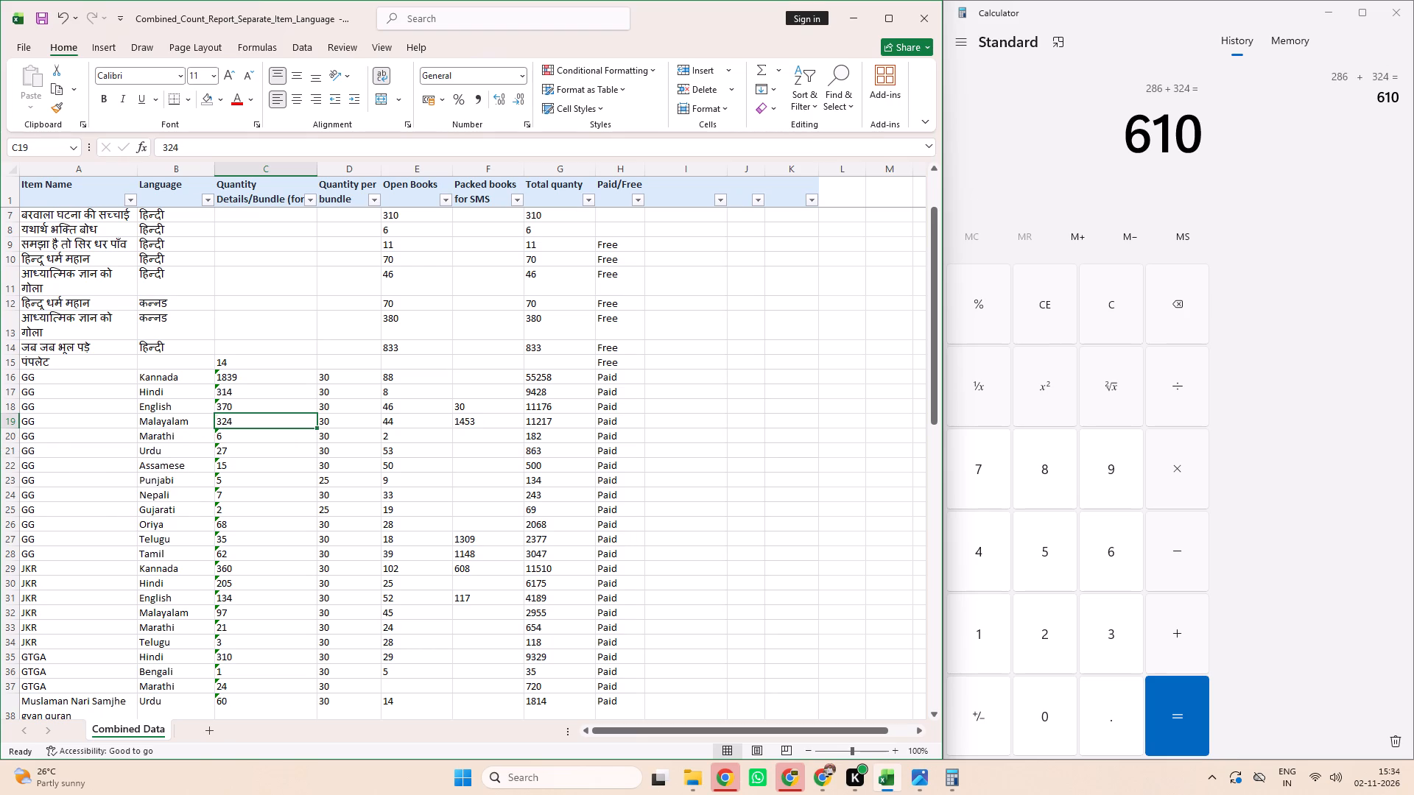
left_click_drag(227, 381, 248, 679)
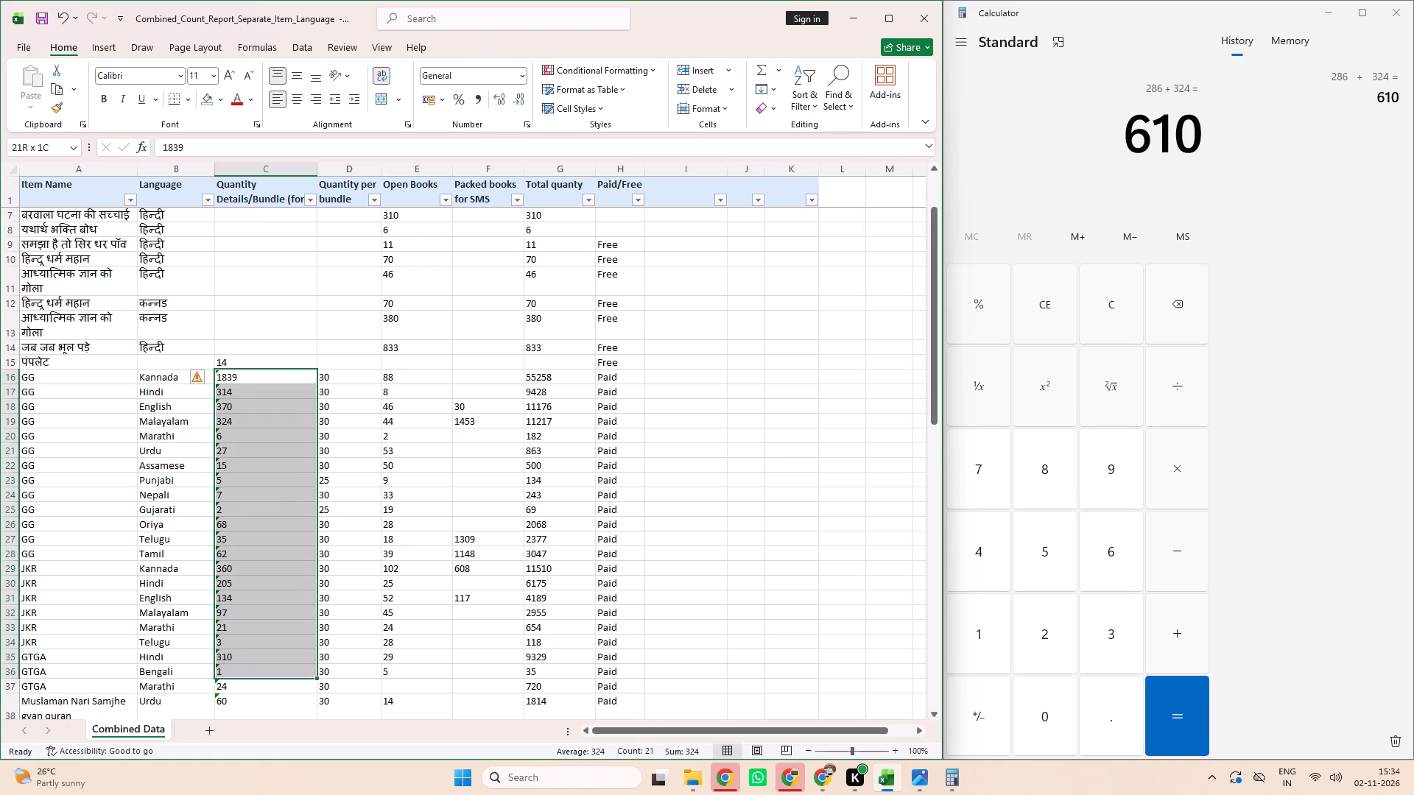
left_click_drag(248, 679, 248, 712)
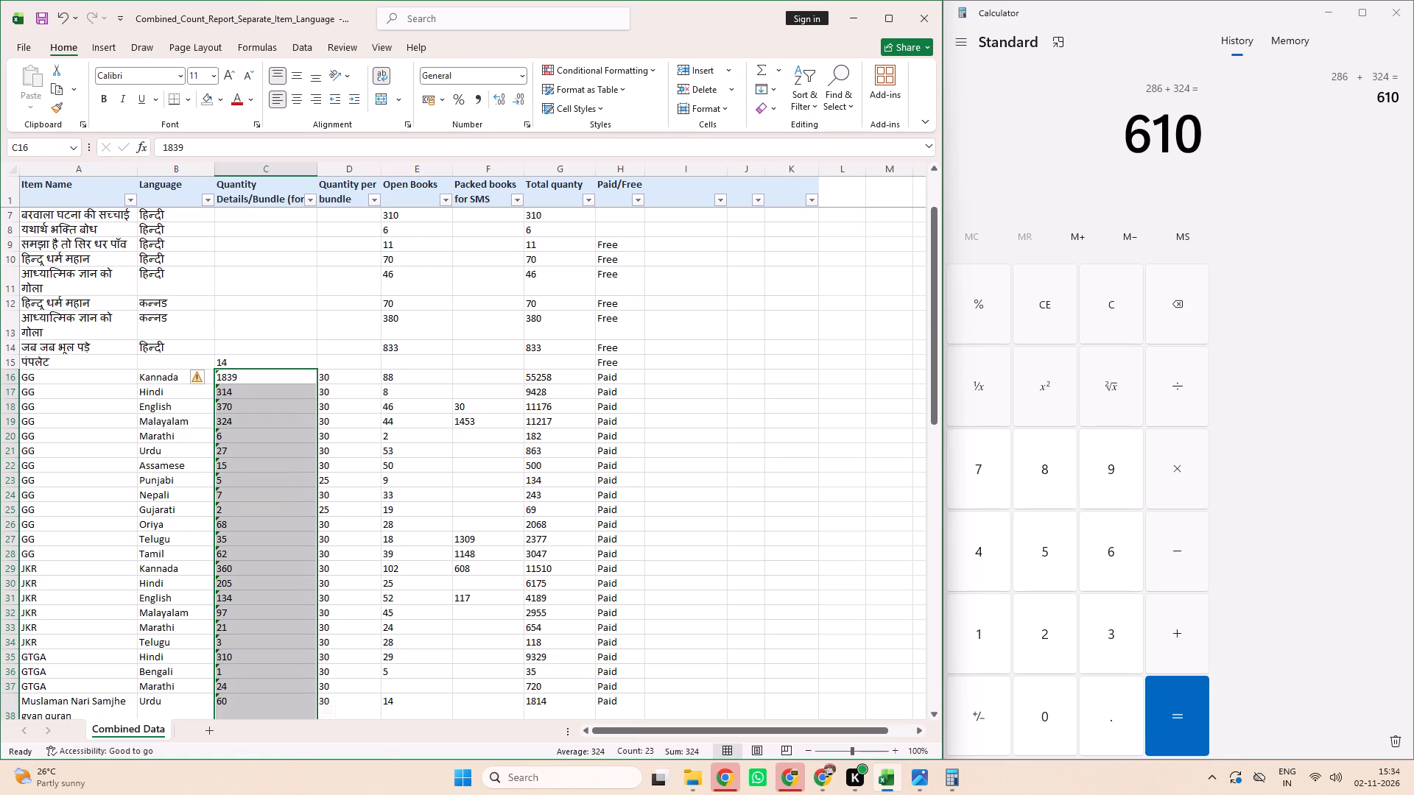
right_click(222, 400)
left_click(218, 394)
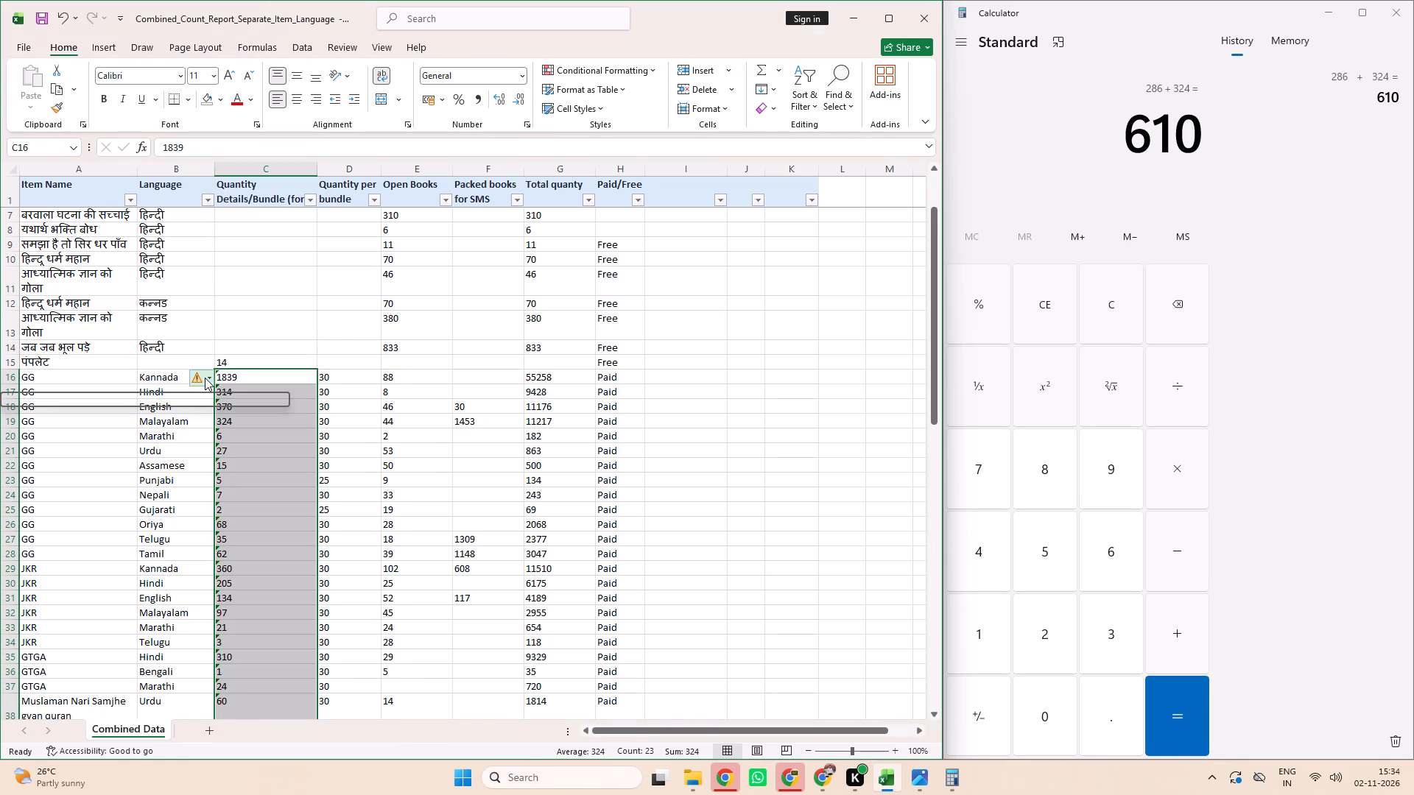
left_click(206, 378)
left_click(167, 413)
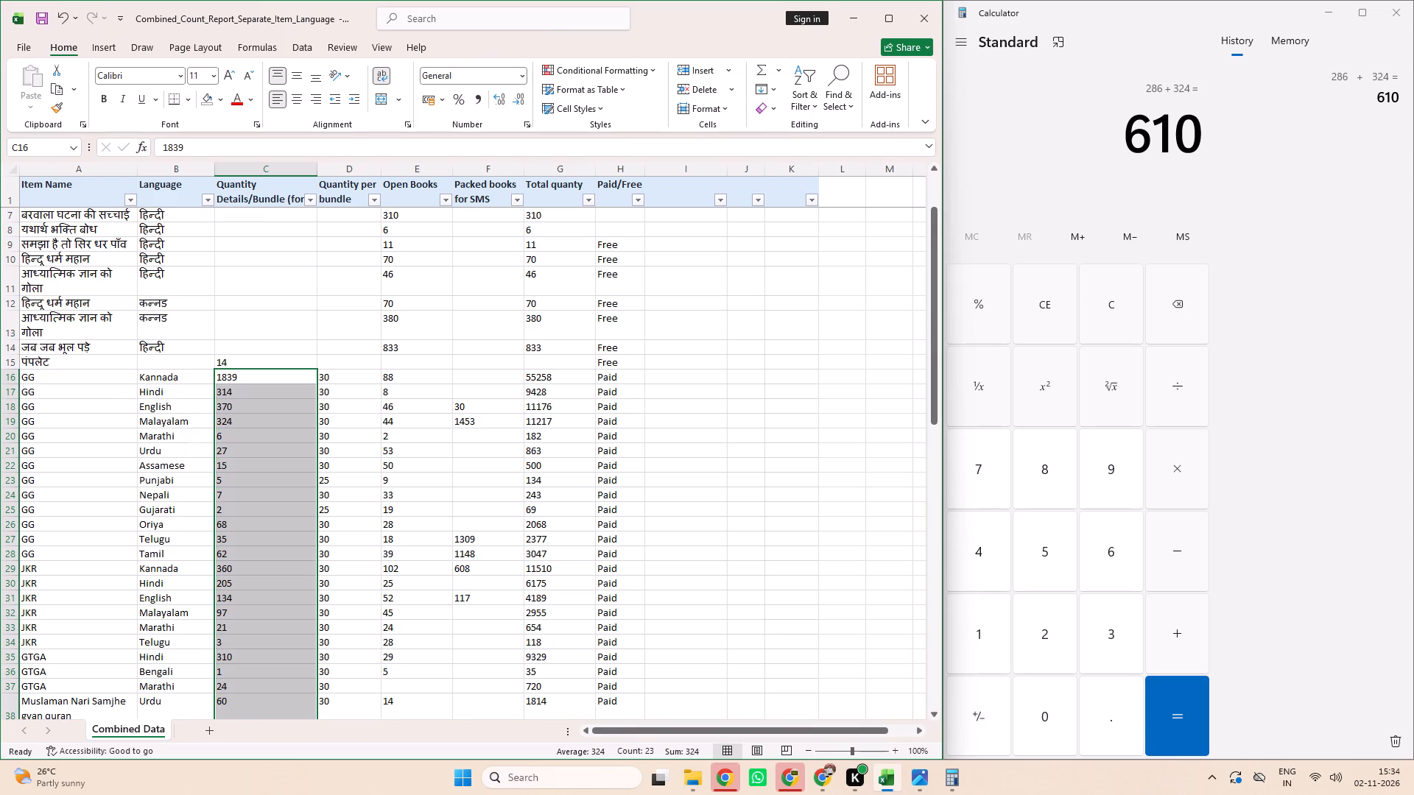
scroll(273, 485, "down", 3)
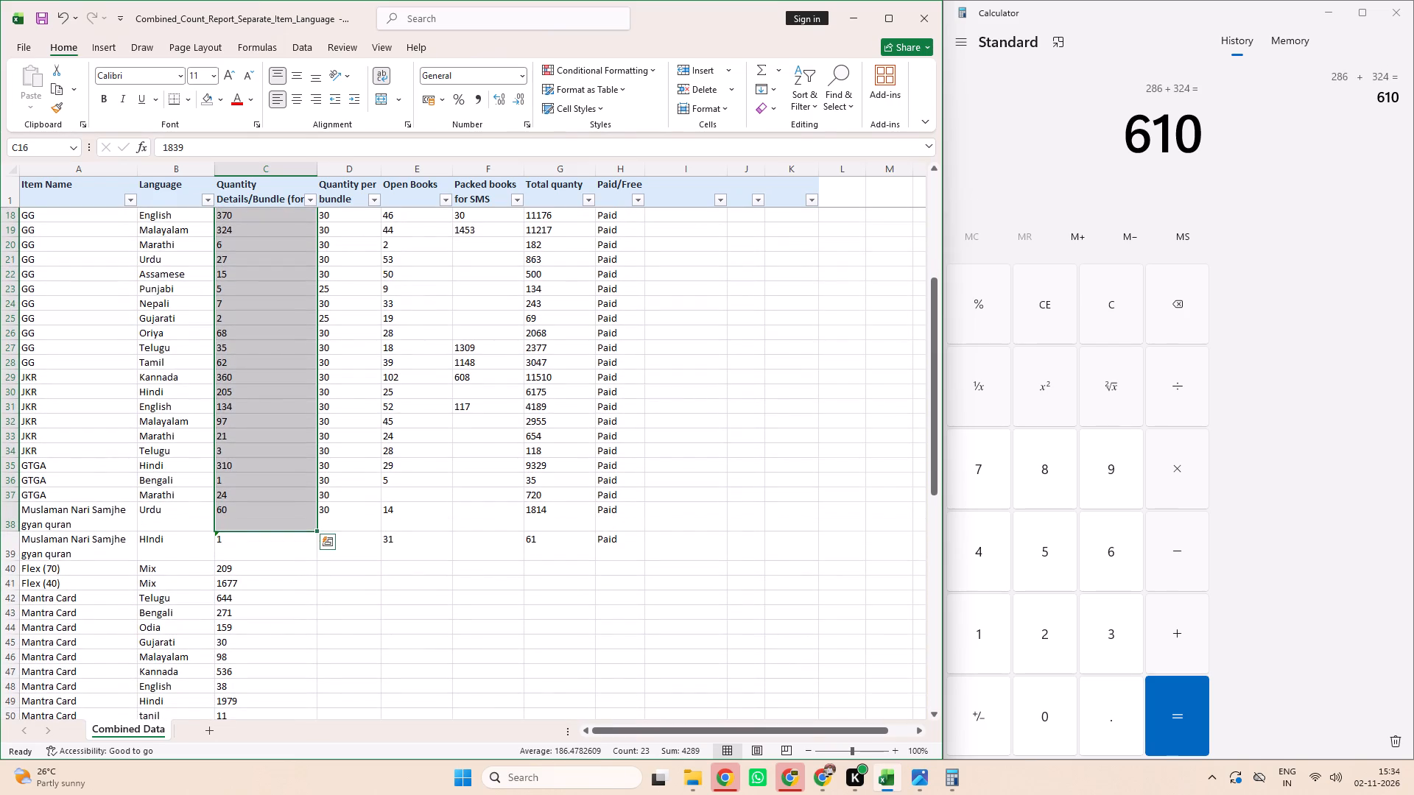
left_click(249, 557)
left_click(208, 538)
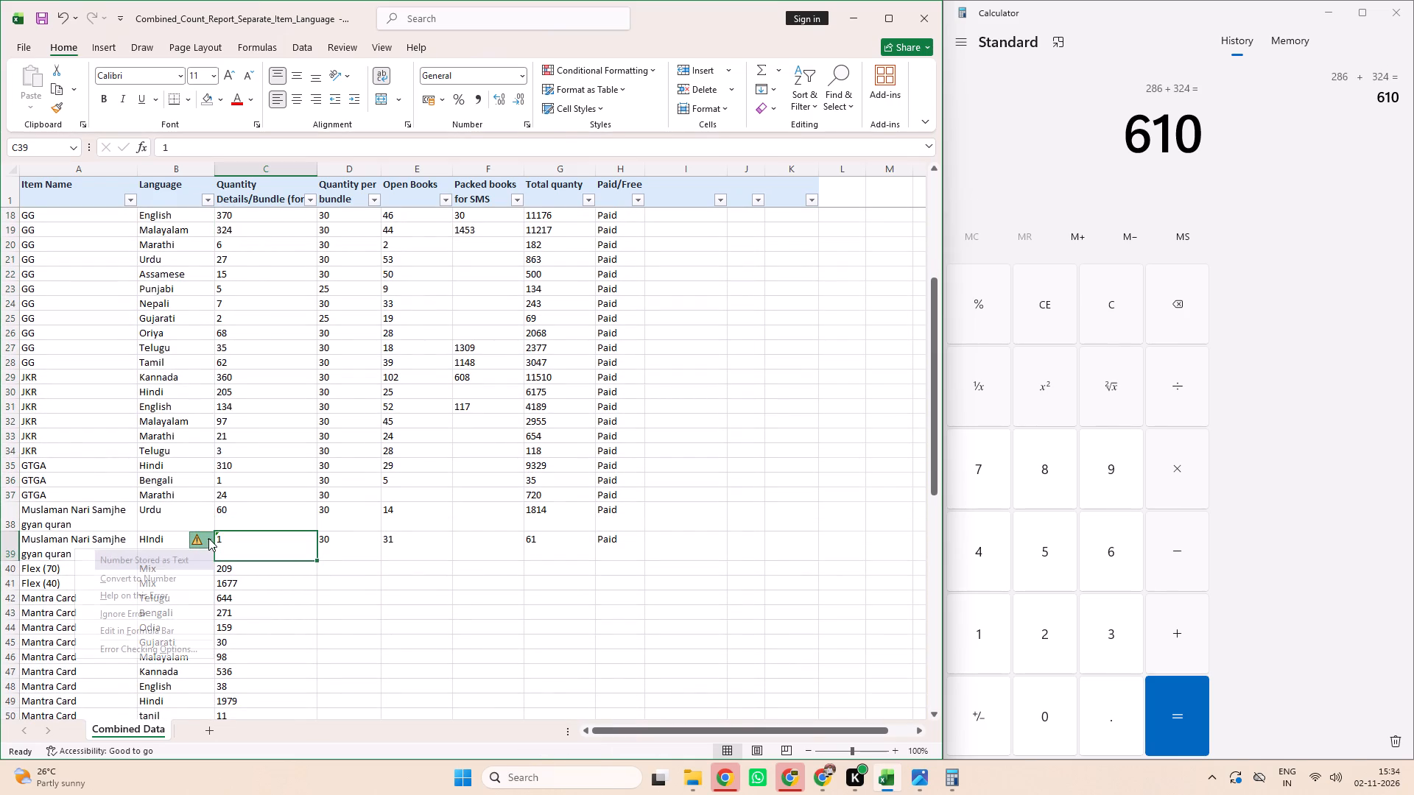
left_click(166, 576)
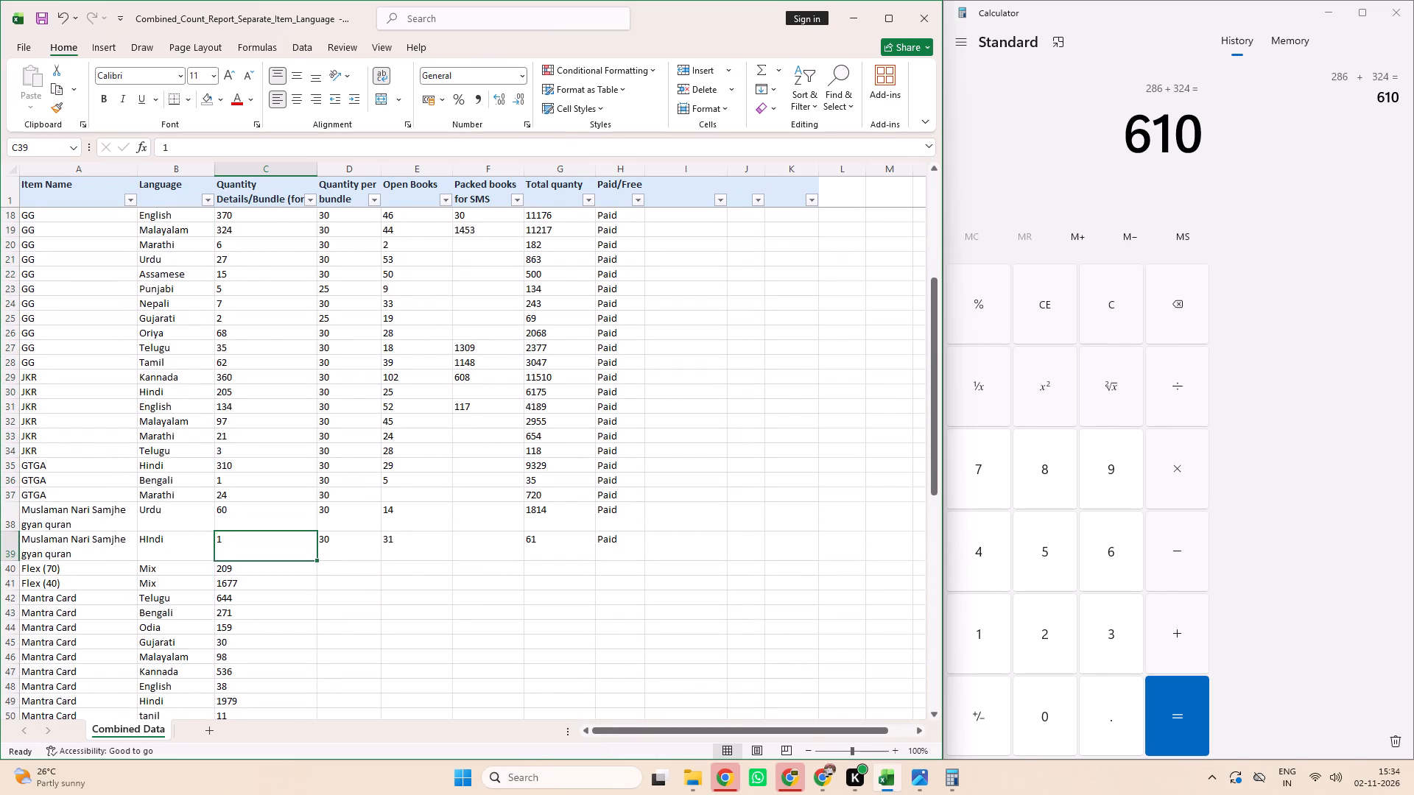
Convert the text-stored values in the Language column of the three Mala rows, B54 to B56, to numbers.
scroll(281, 578, "down", 6)
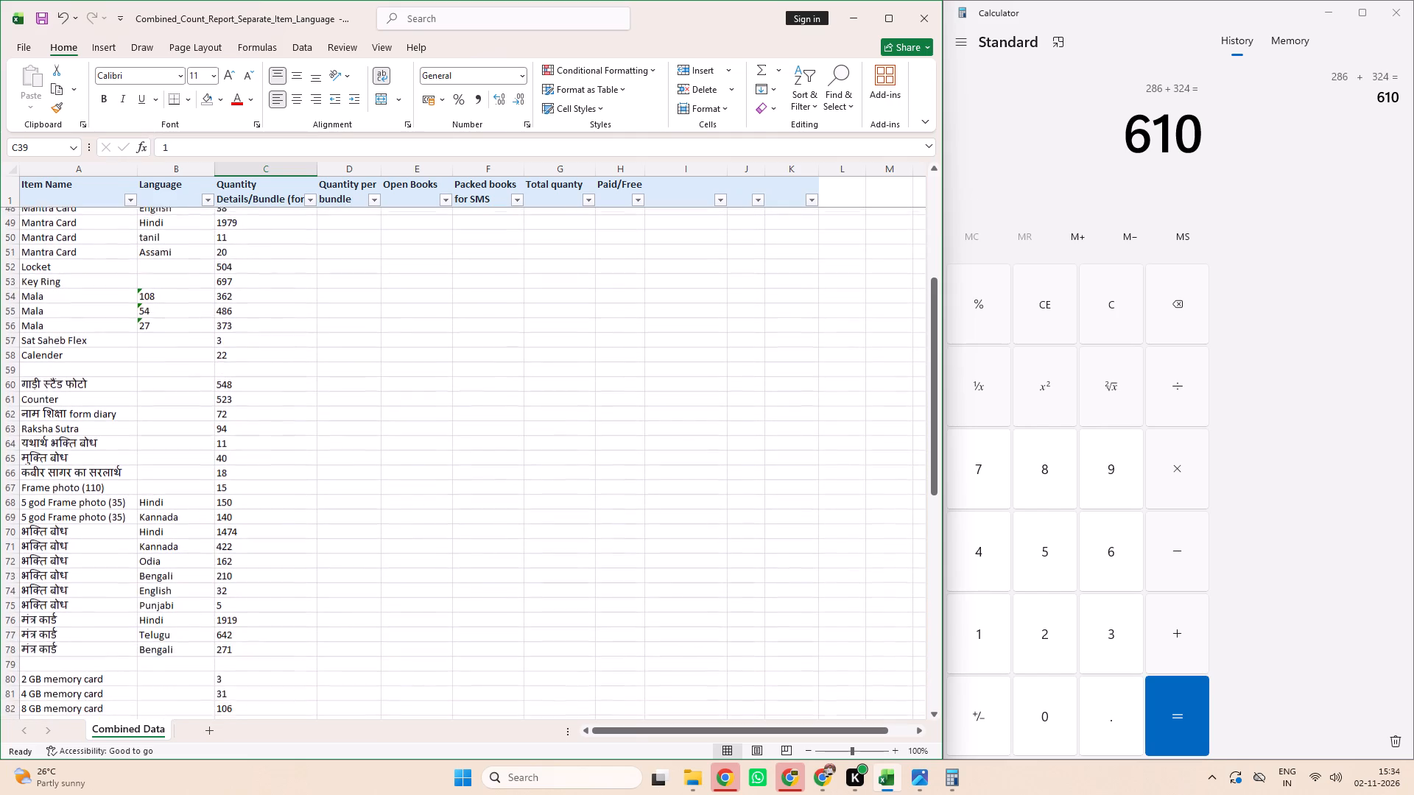
scroll(281, 578, "down", 1)
scroll(281, 578, "up", 1)
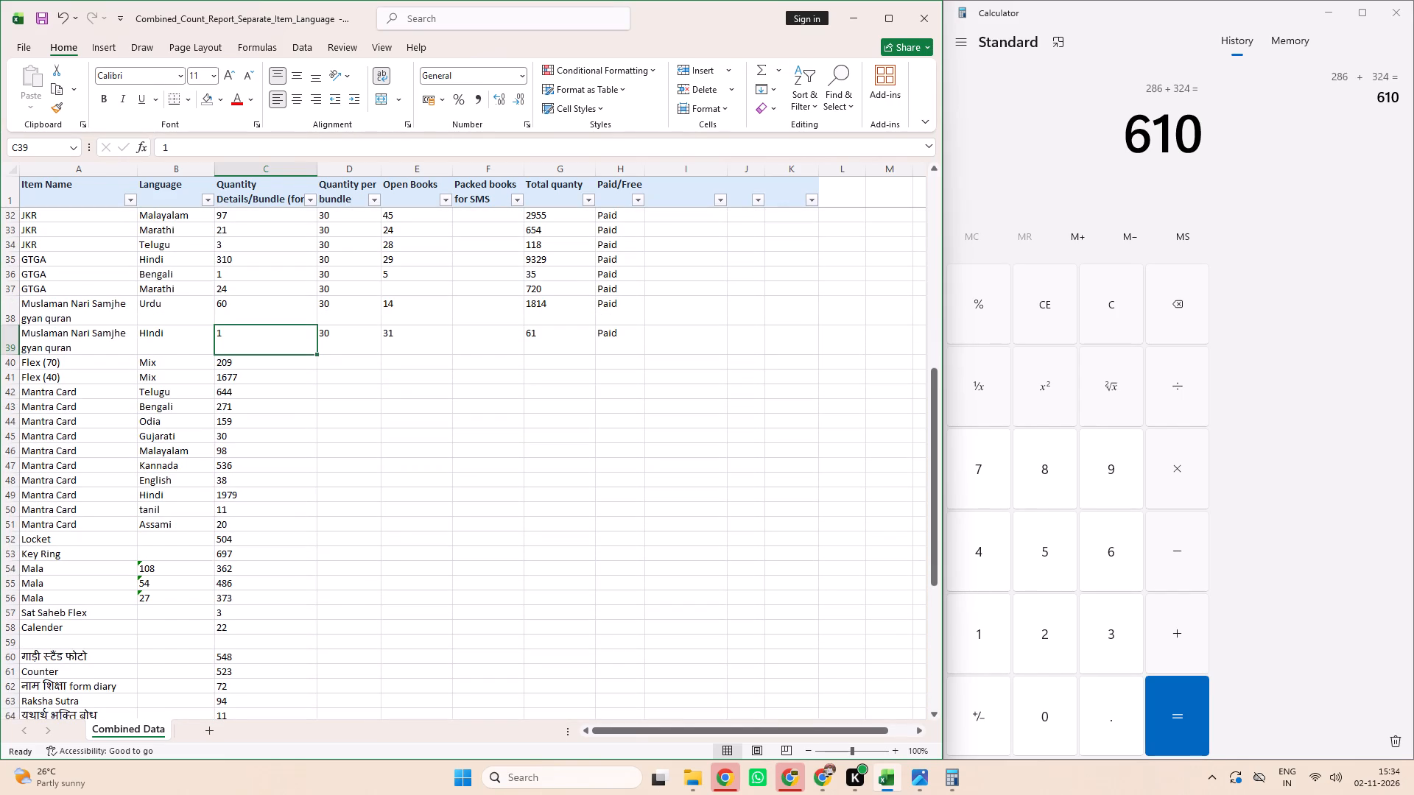
left_click_drag(158, 569, 164, 597)
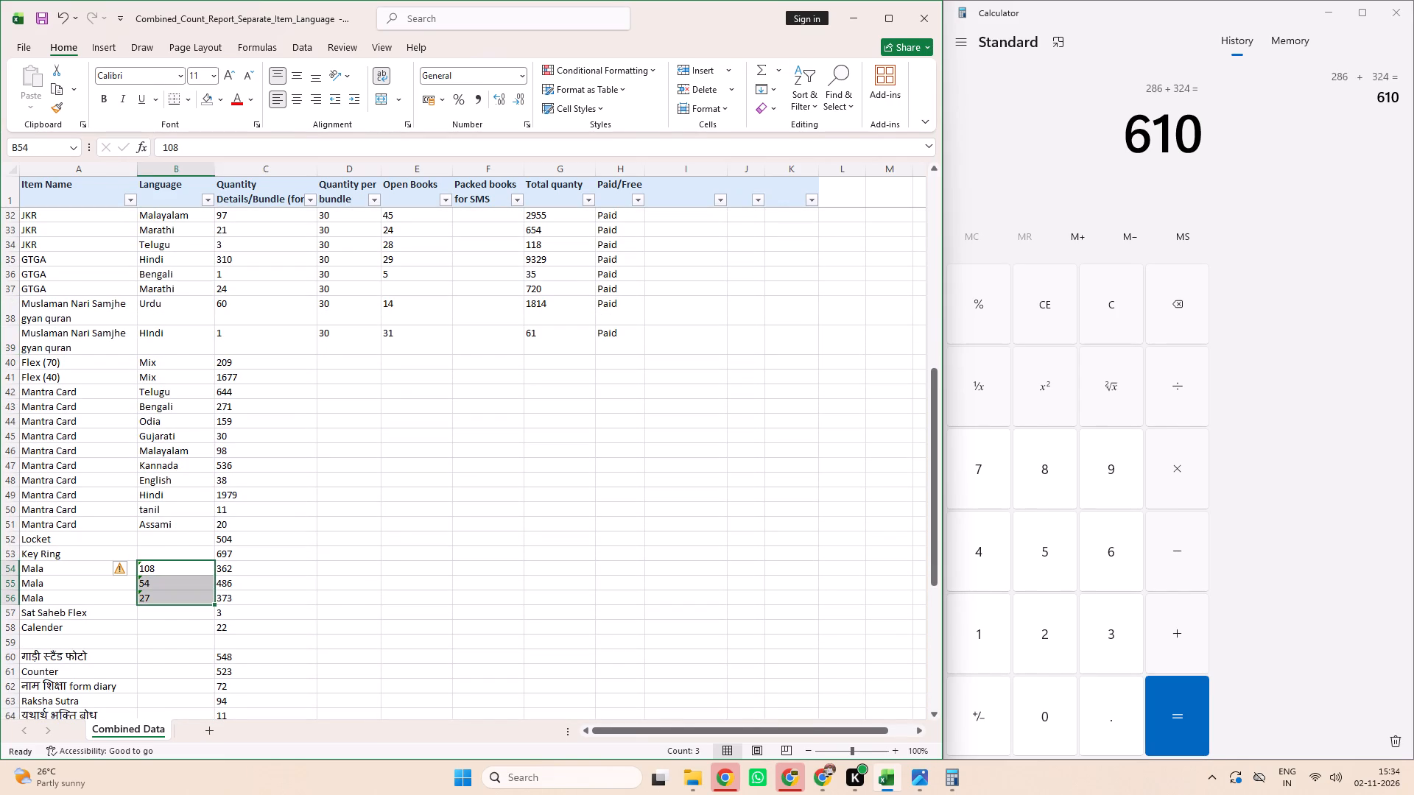
left_click(133, 569)
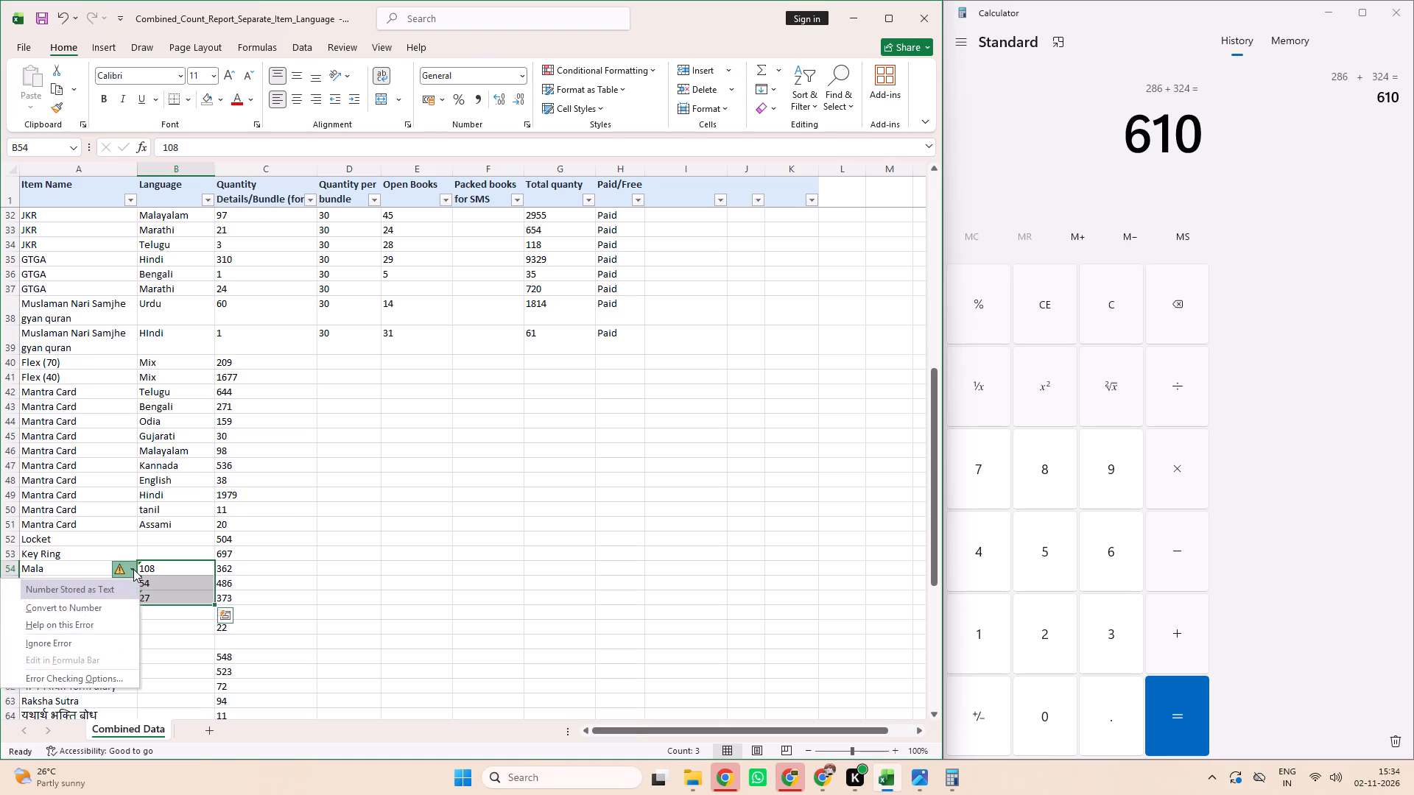
left_click(110, 605)
Set the bundle quantity of the GG Malayalam row to 610.
scroll(281, 514, "up", 2)
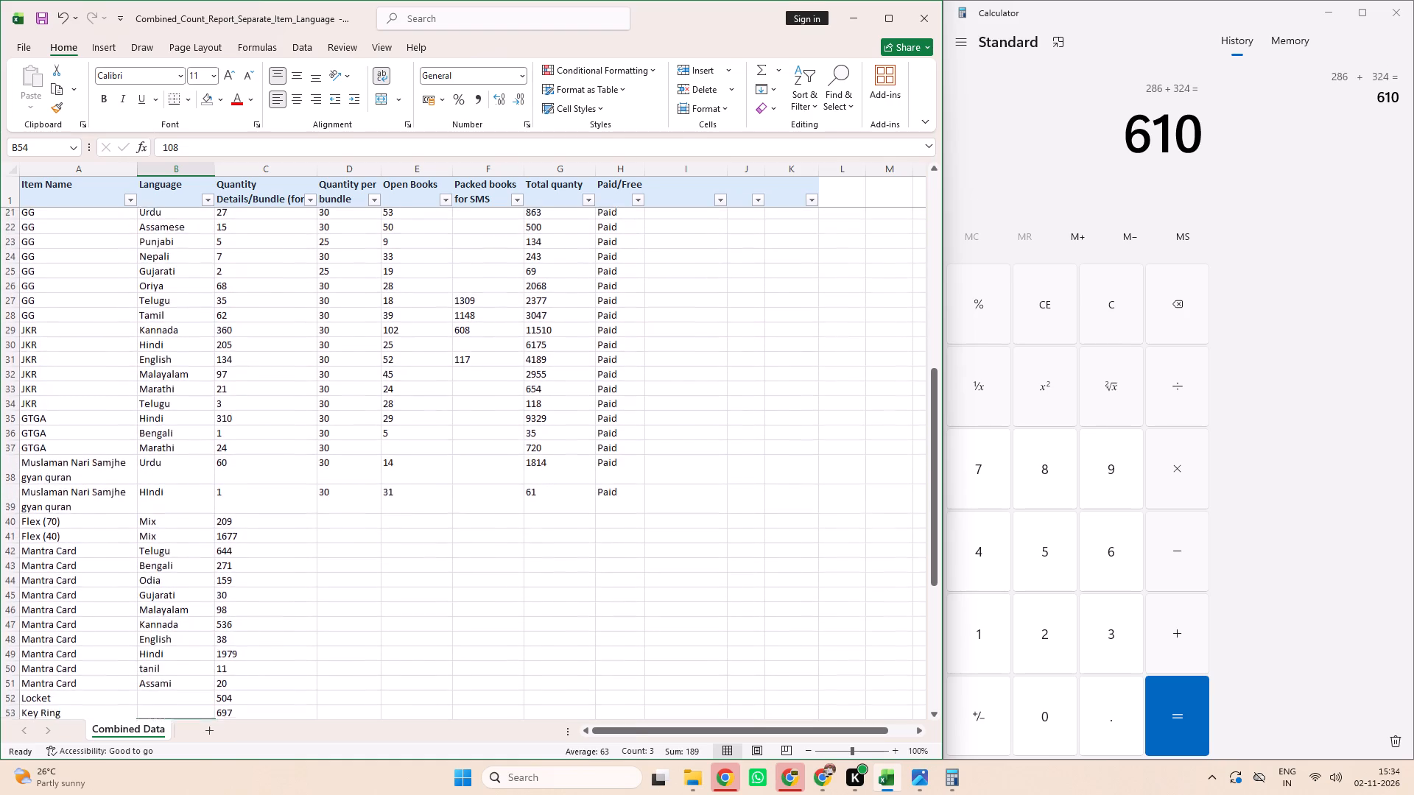
scroll(281, 514, "up", 3)
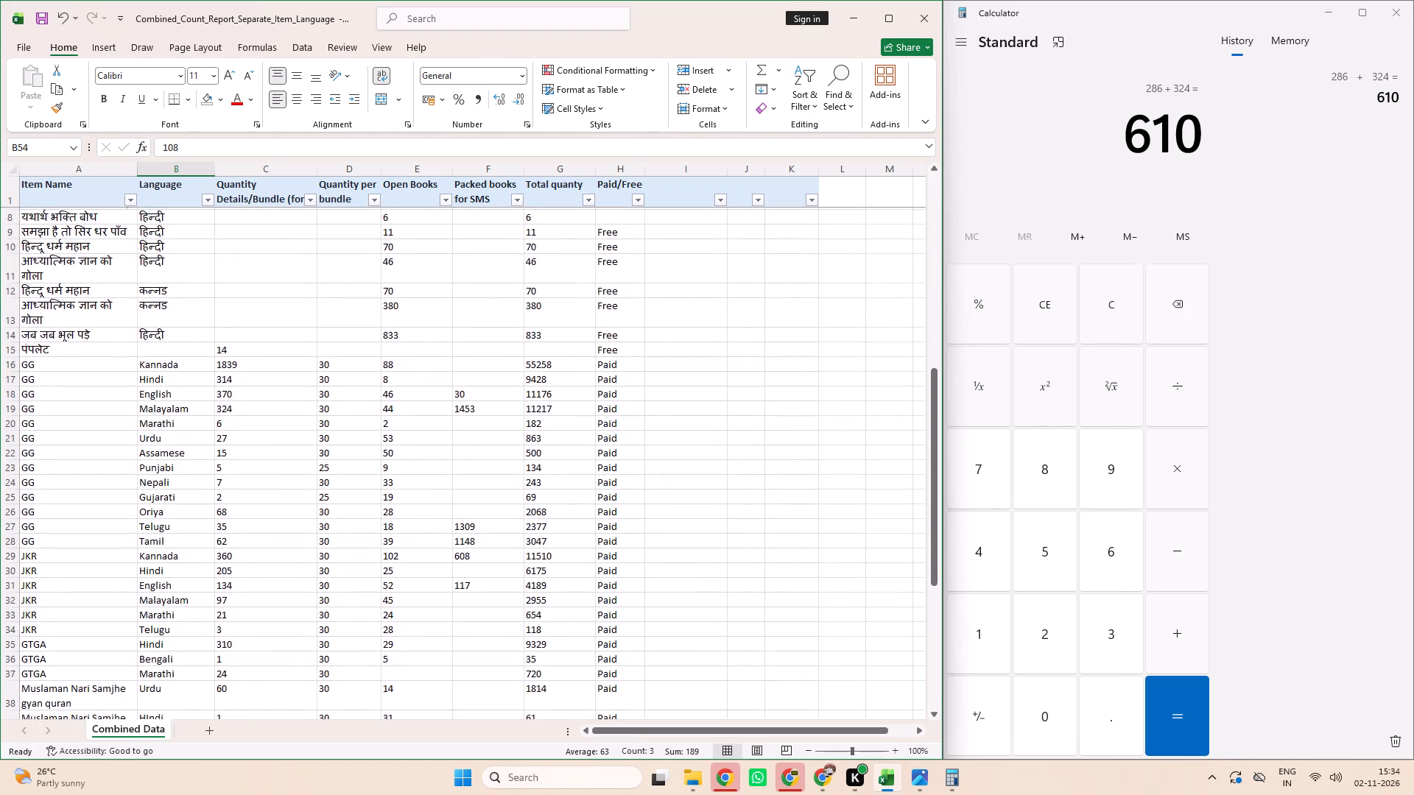
scroll(281, 514, "up", 1)
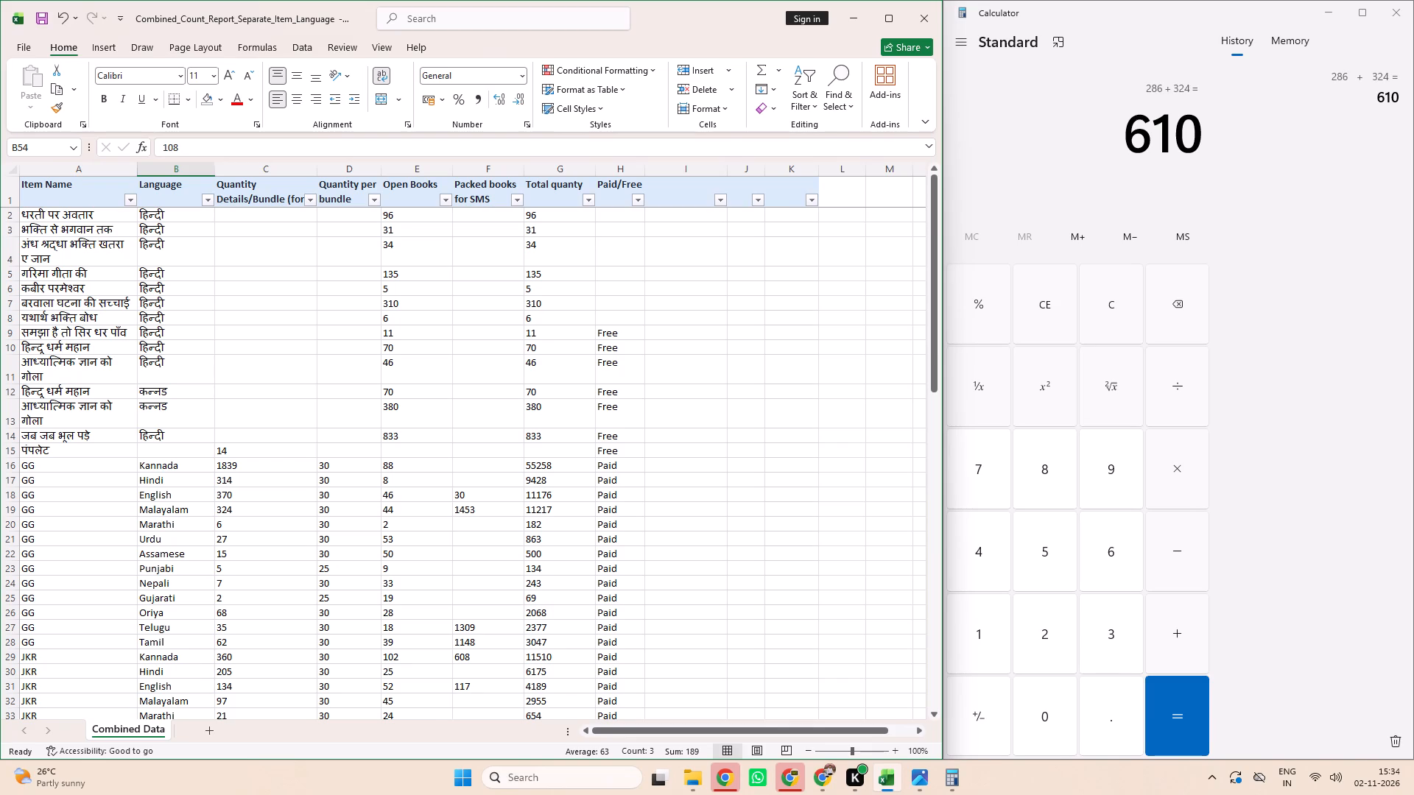
scroll(256, 515, "down", 1)
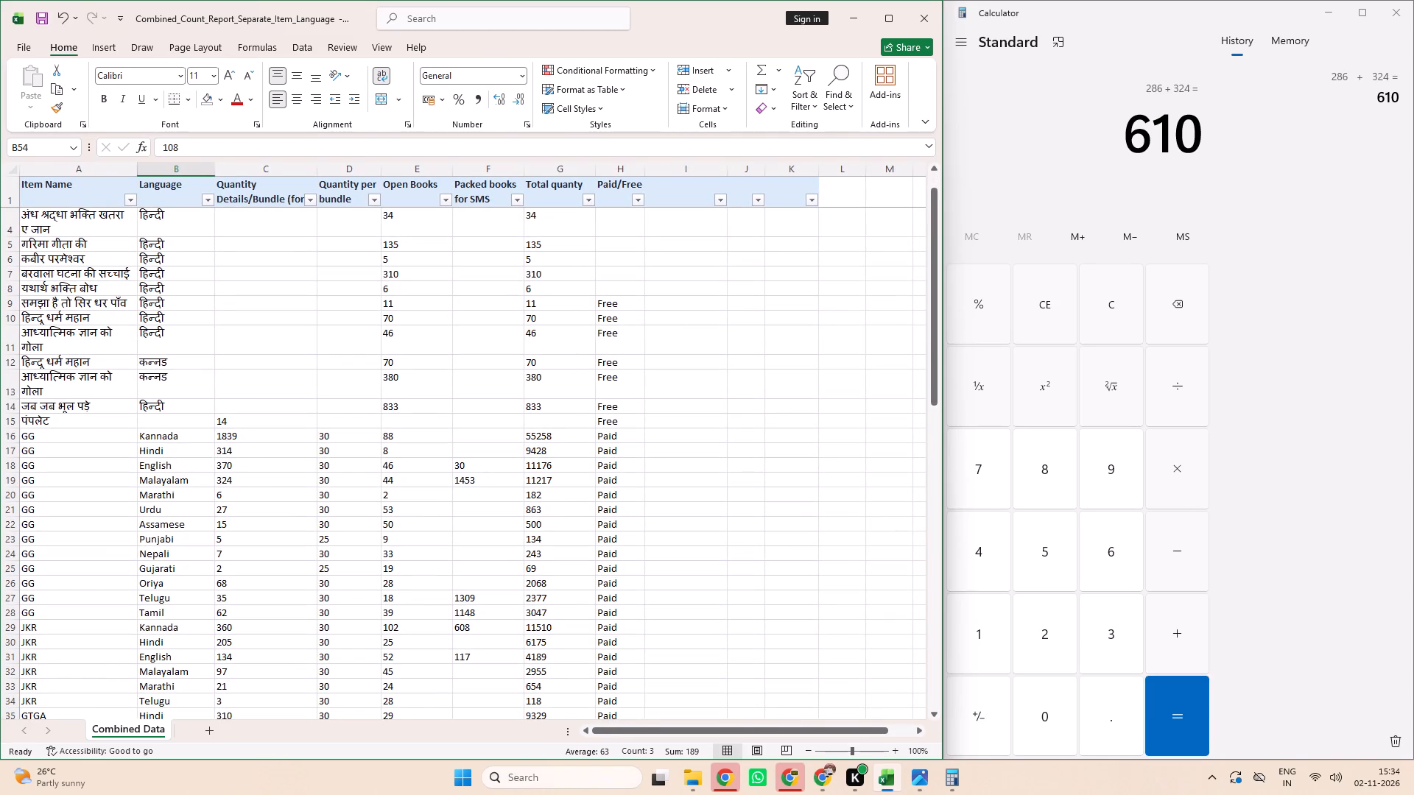
left_click(254, 481)
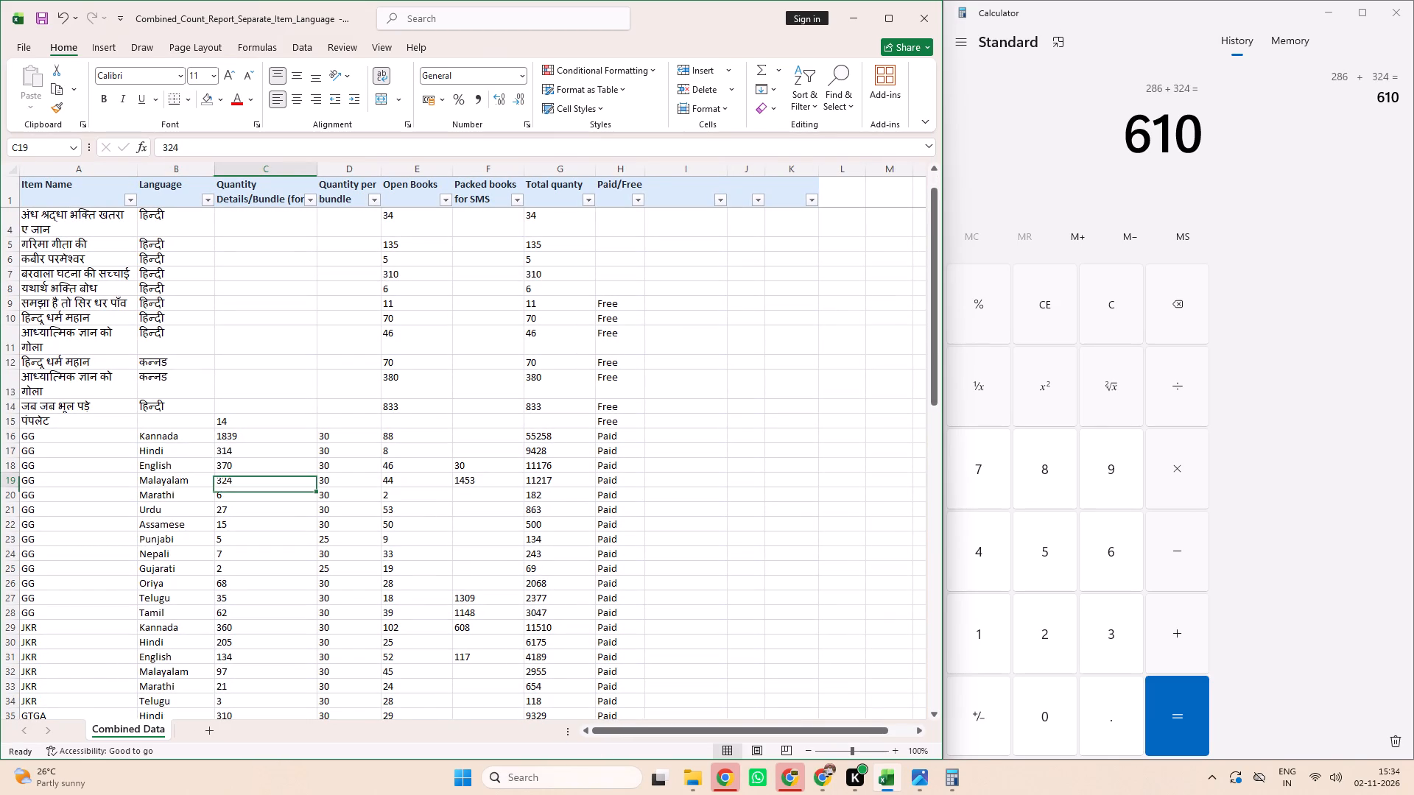
type("610")
left_click(485, 503)
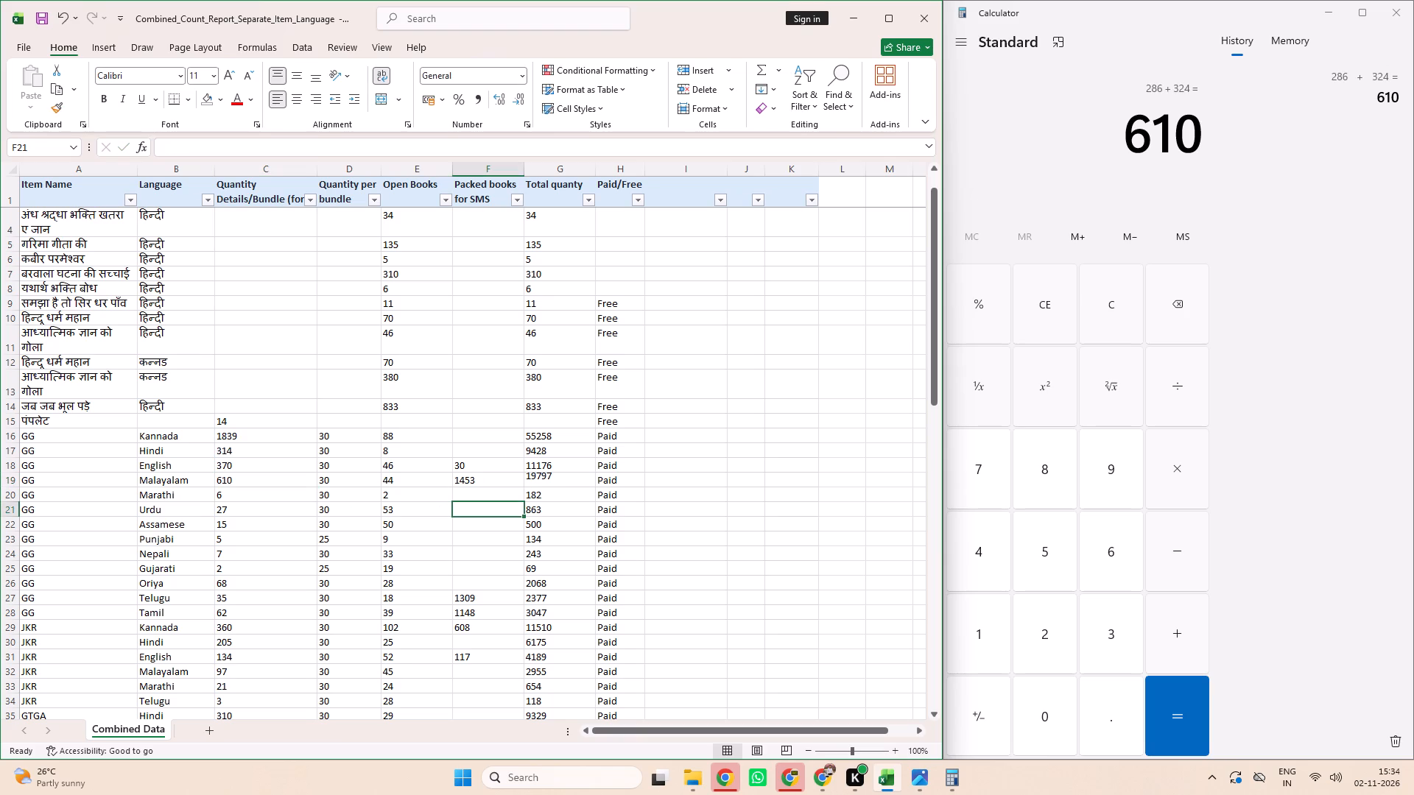
Set the open books count of the GG Malayalam row to 49.
left_click(480, 484)
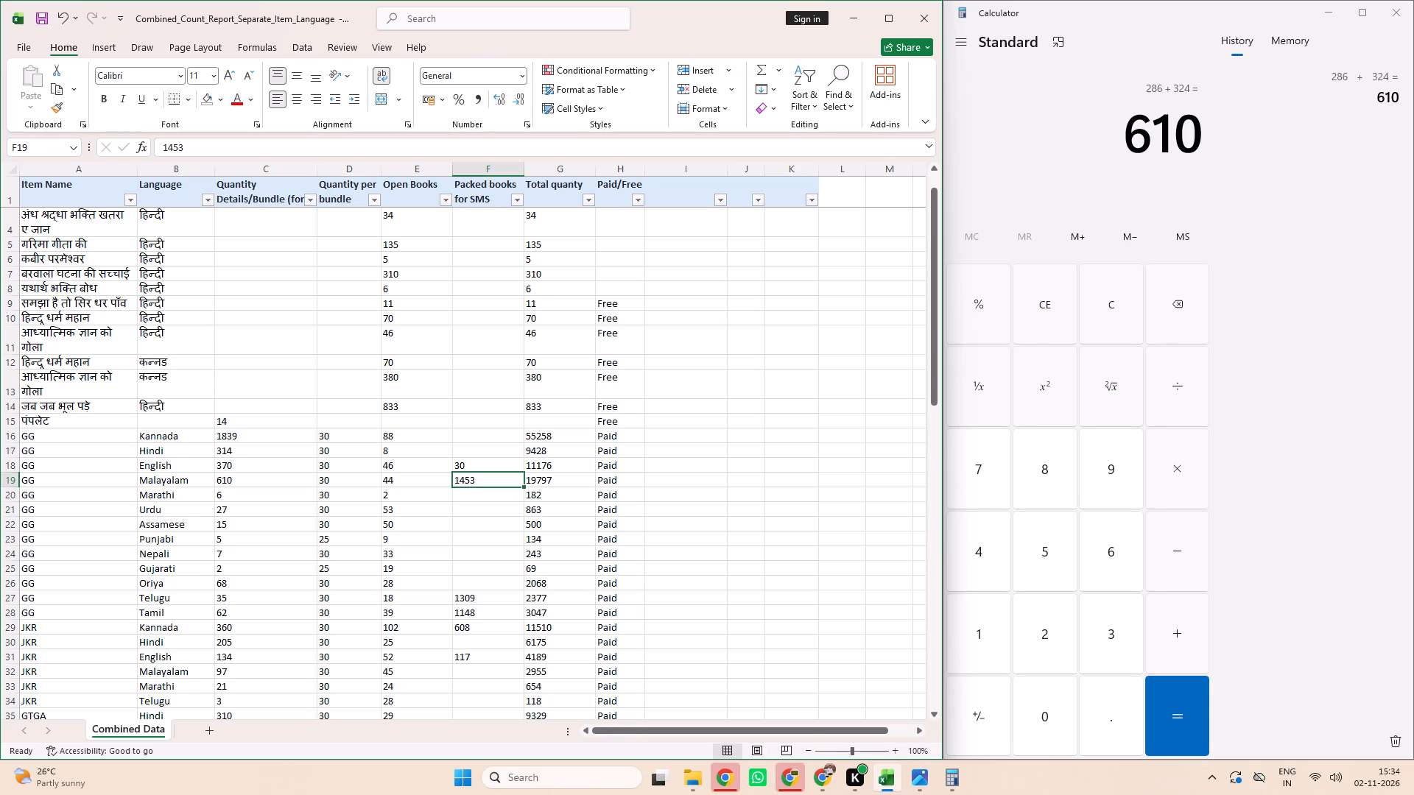
left_click(407, 484)
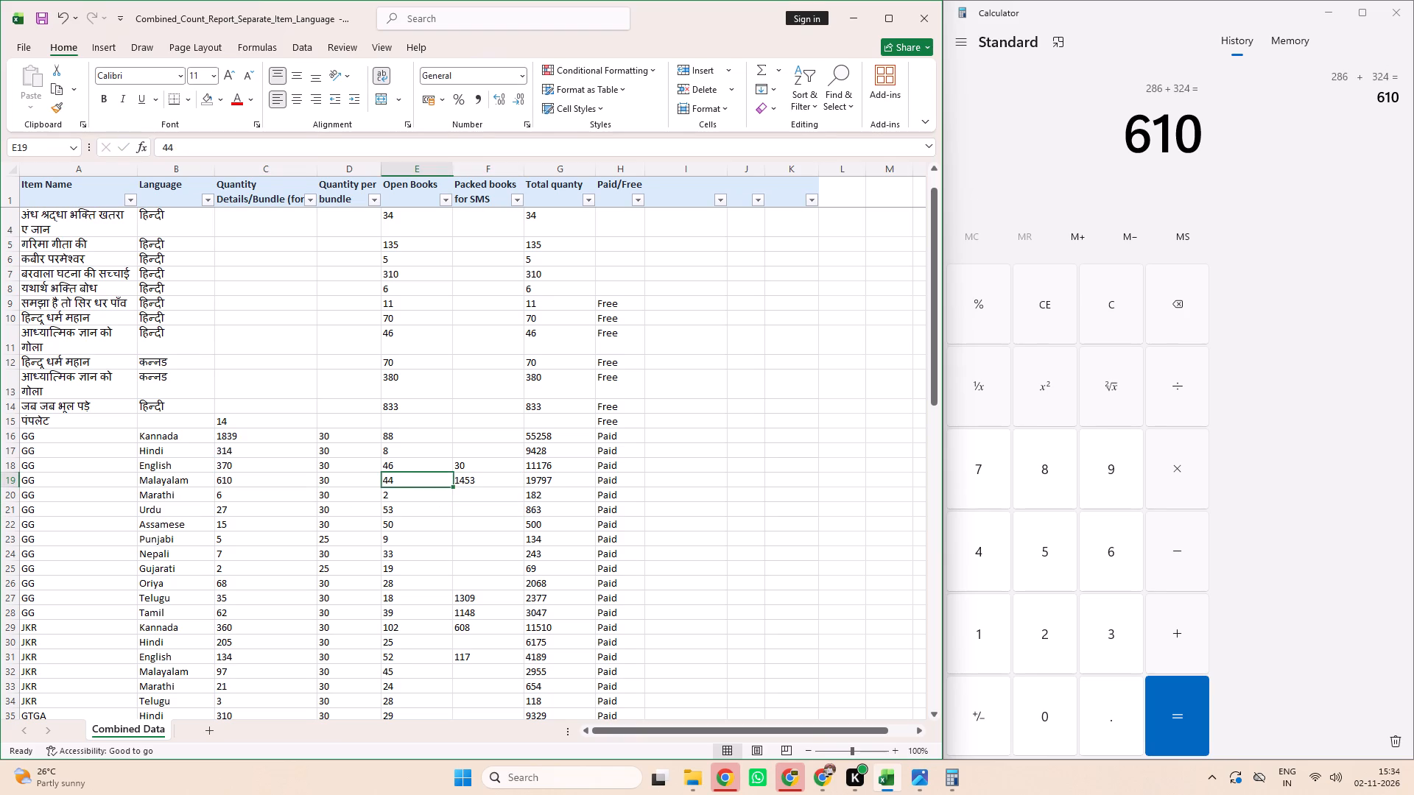
type("40")
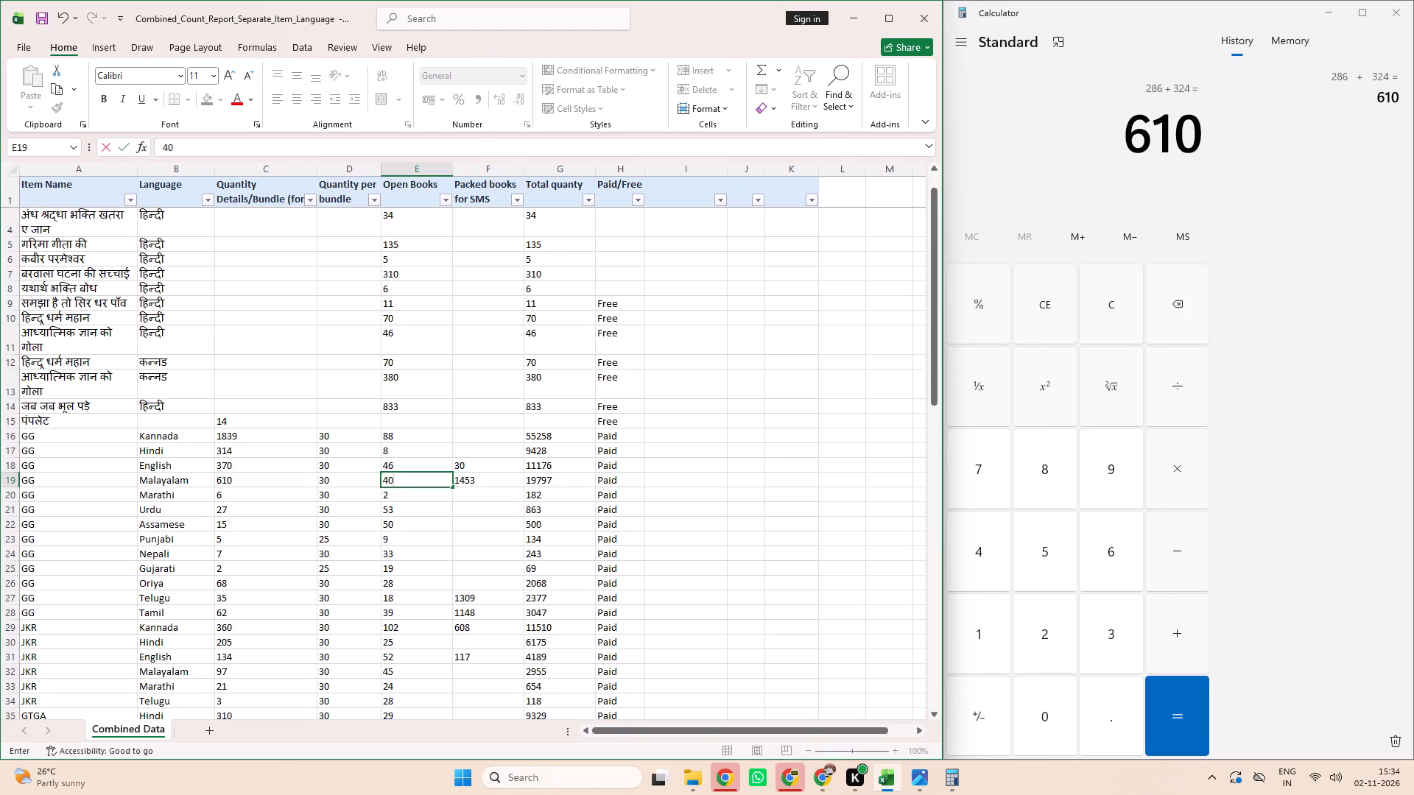
key("BackSpace")
key("9")
key("Return")
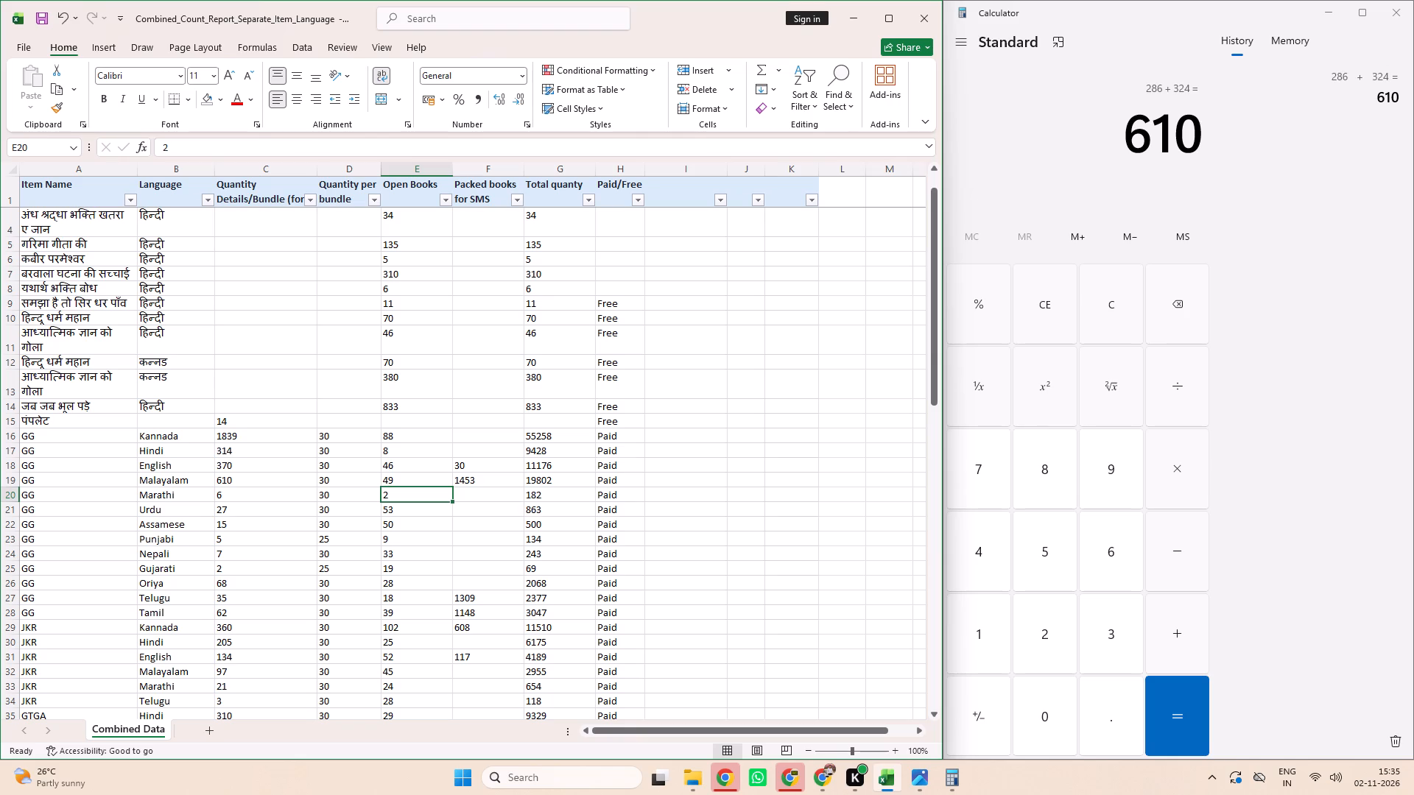
Set the bundle quantity of the GG Tamil row to 192.
left_click(251, 614)
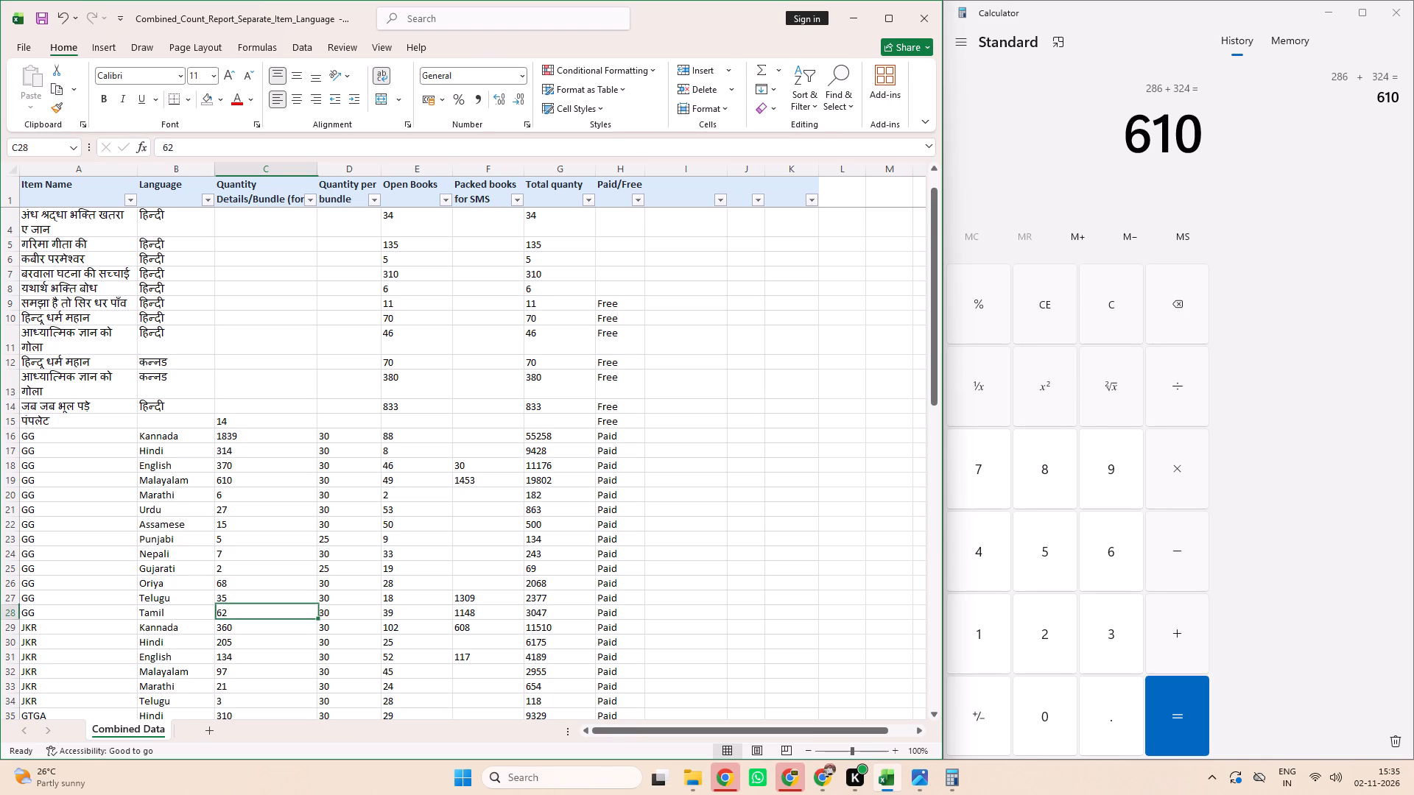
type("192")
key("Return")
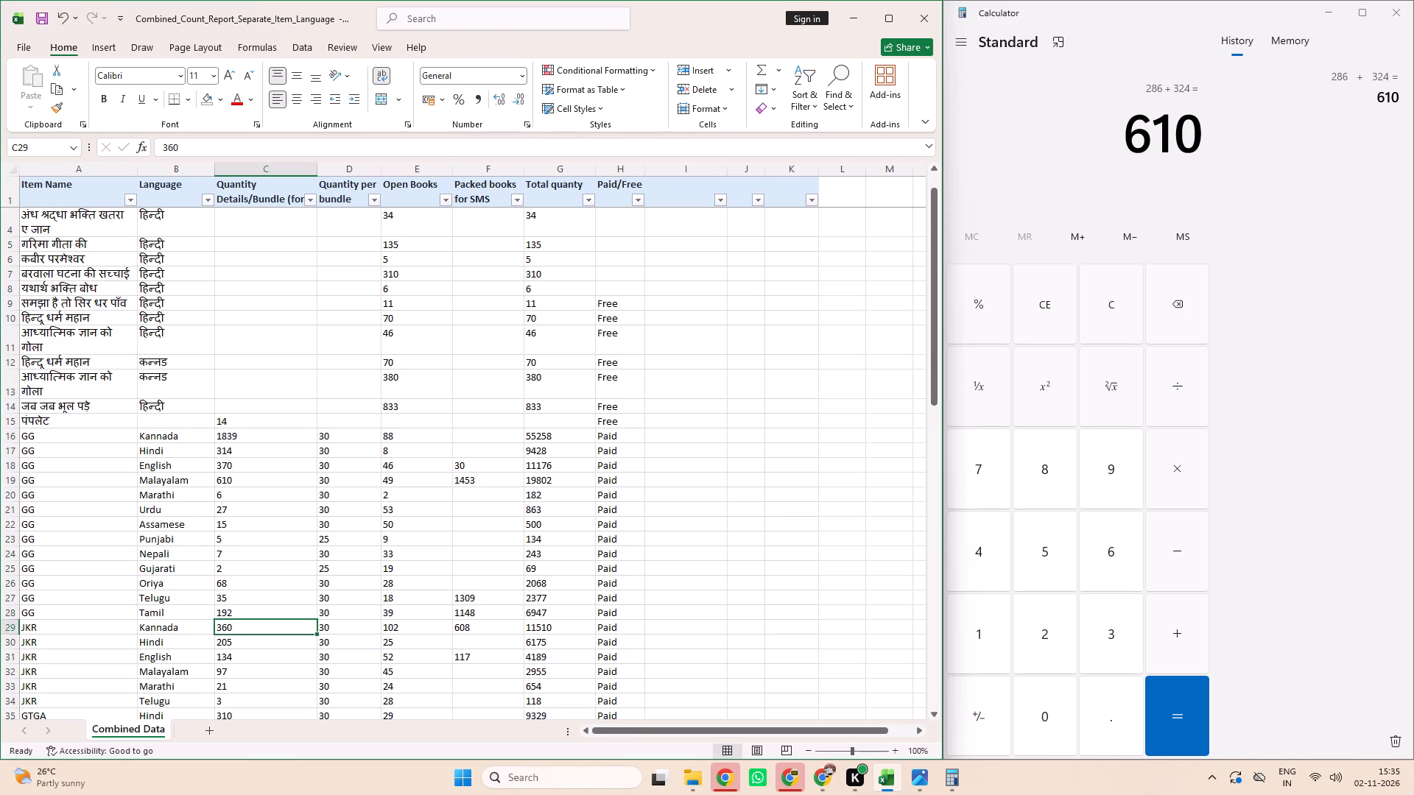
Add 178 and 97 in Calculator for the JKR Malayalam bundle quantity and return to the worksheet.
scroll(250, 598, "down", 1)
left_click(256, 643)
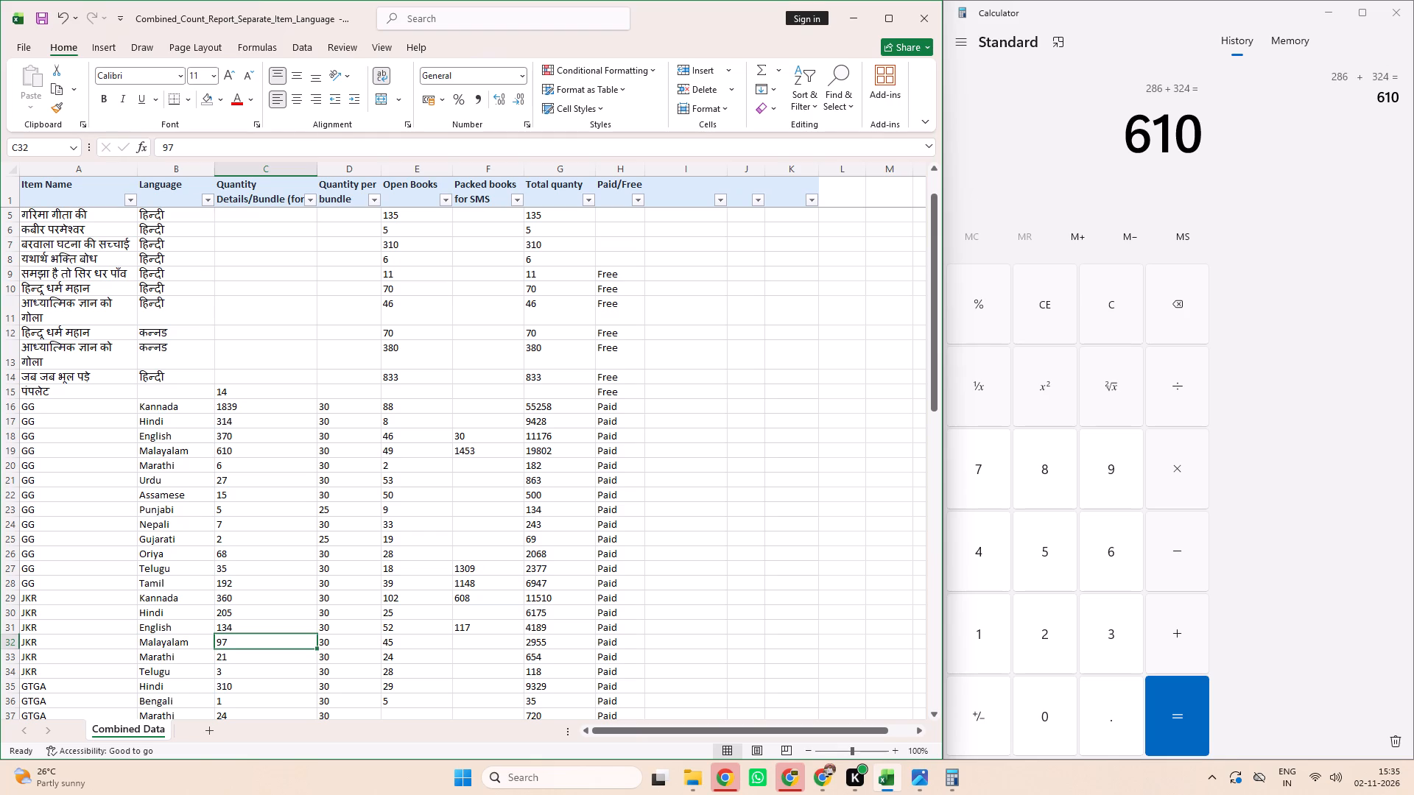
left_click(1041, 321)
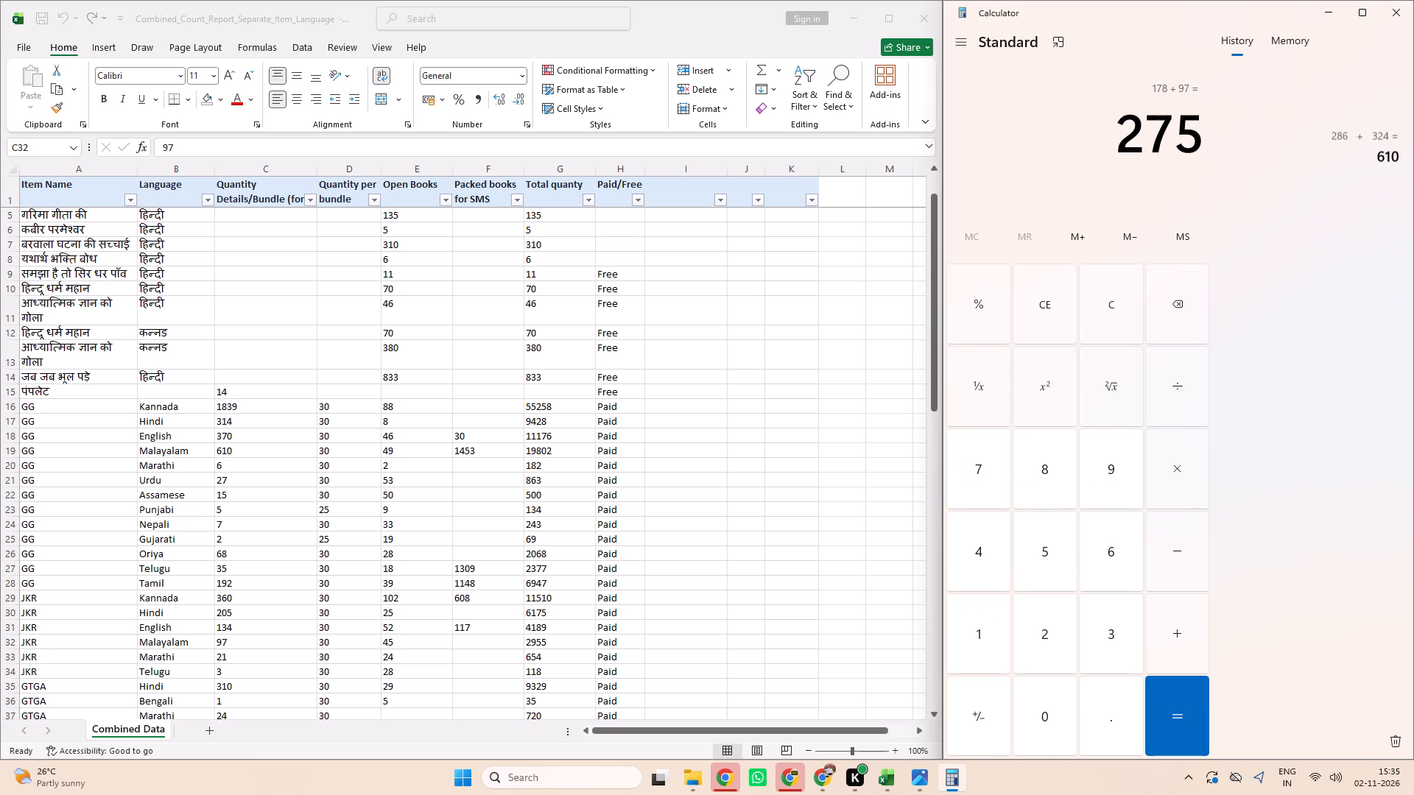
left_click(573, 469)
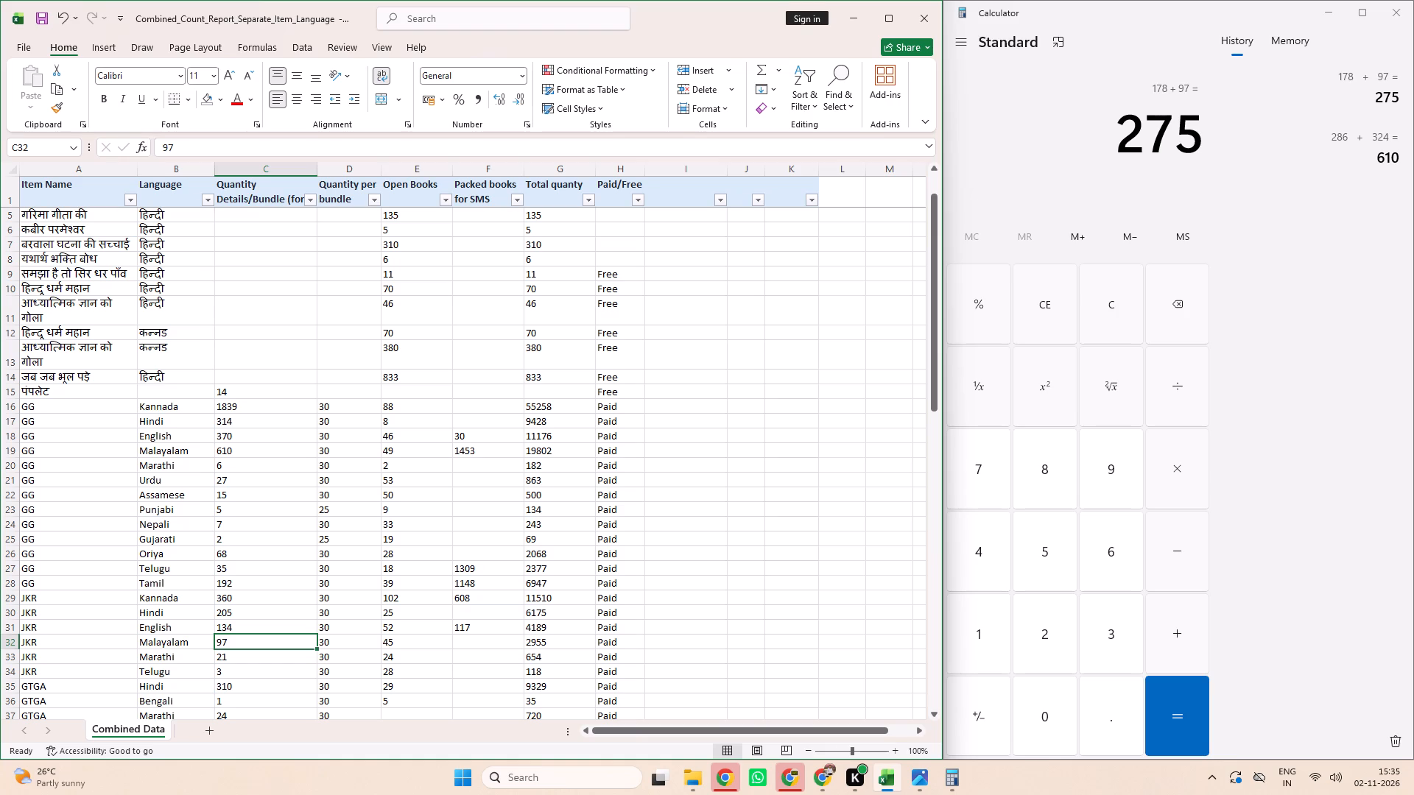
Set the bundle quantity of the JKR Malayalam row to 275.
type("275")
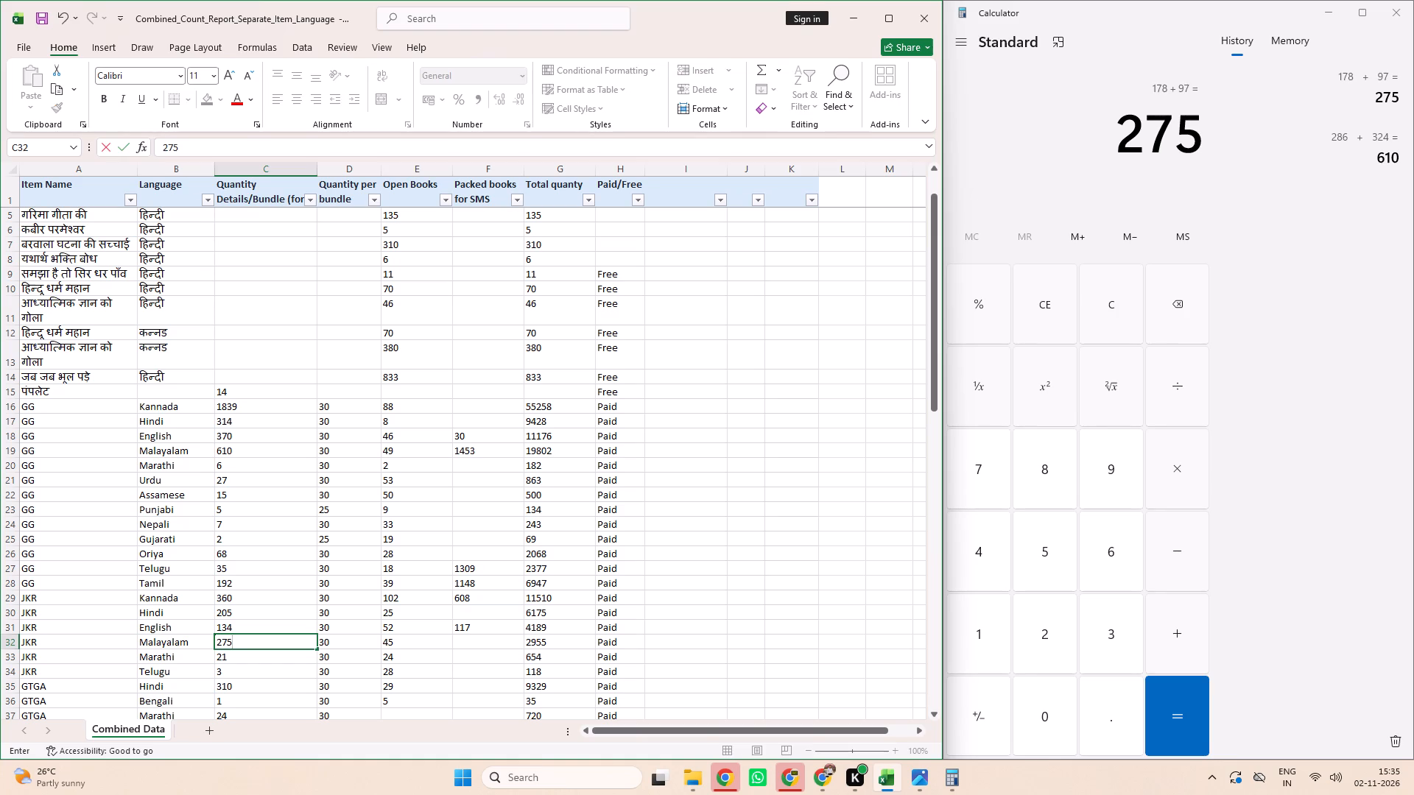
left_click(444, 643)
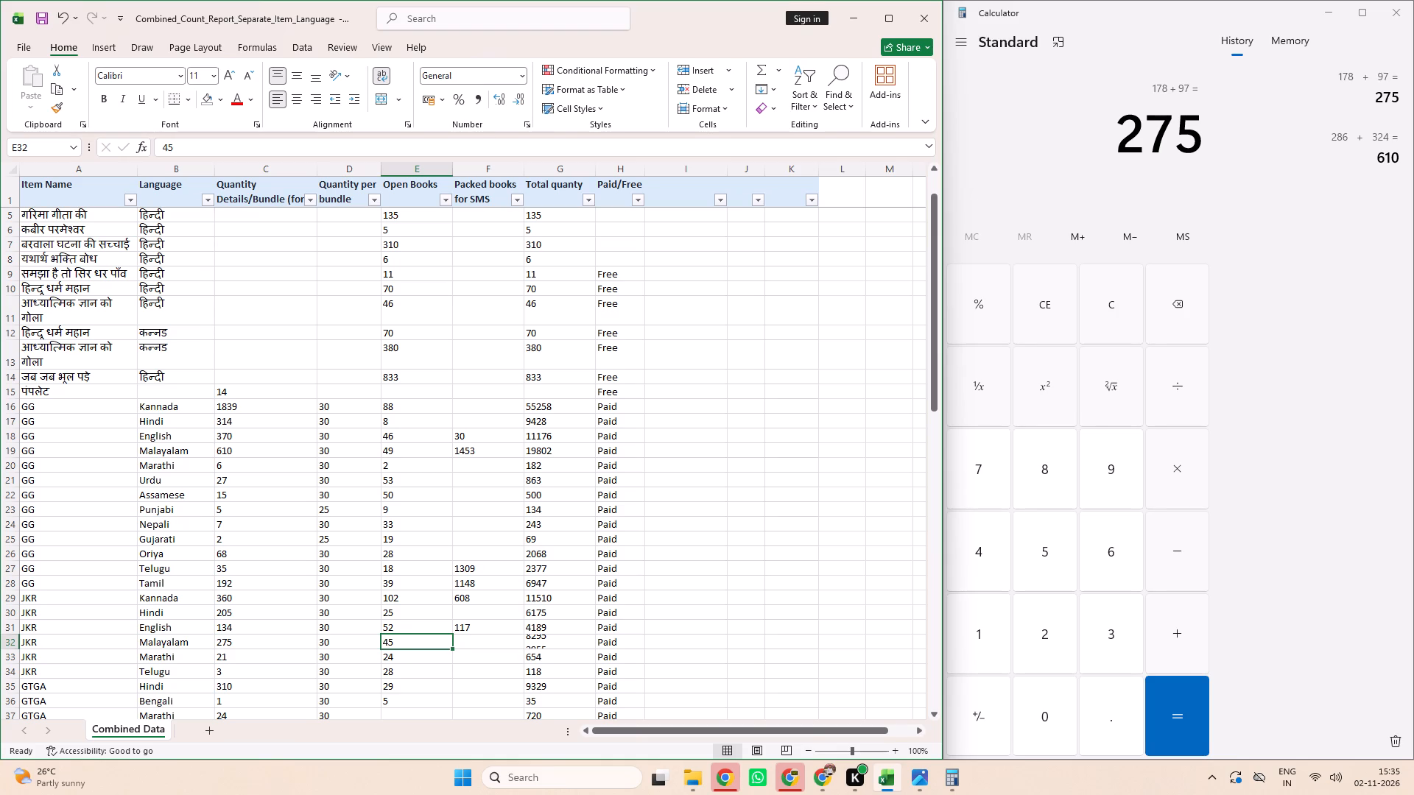
key("ctrl+z")
key("ctrl+y")
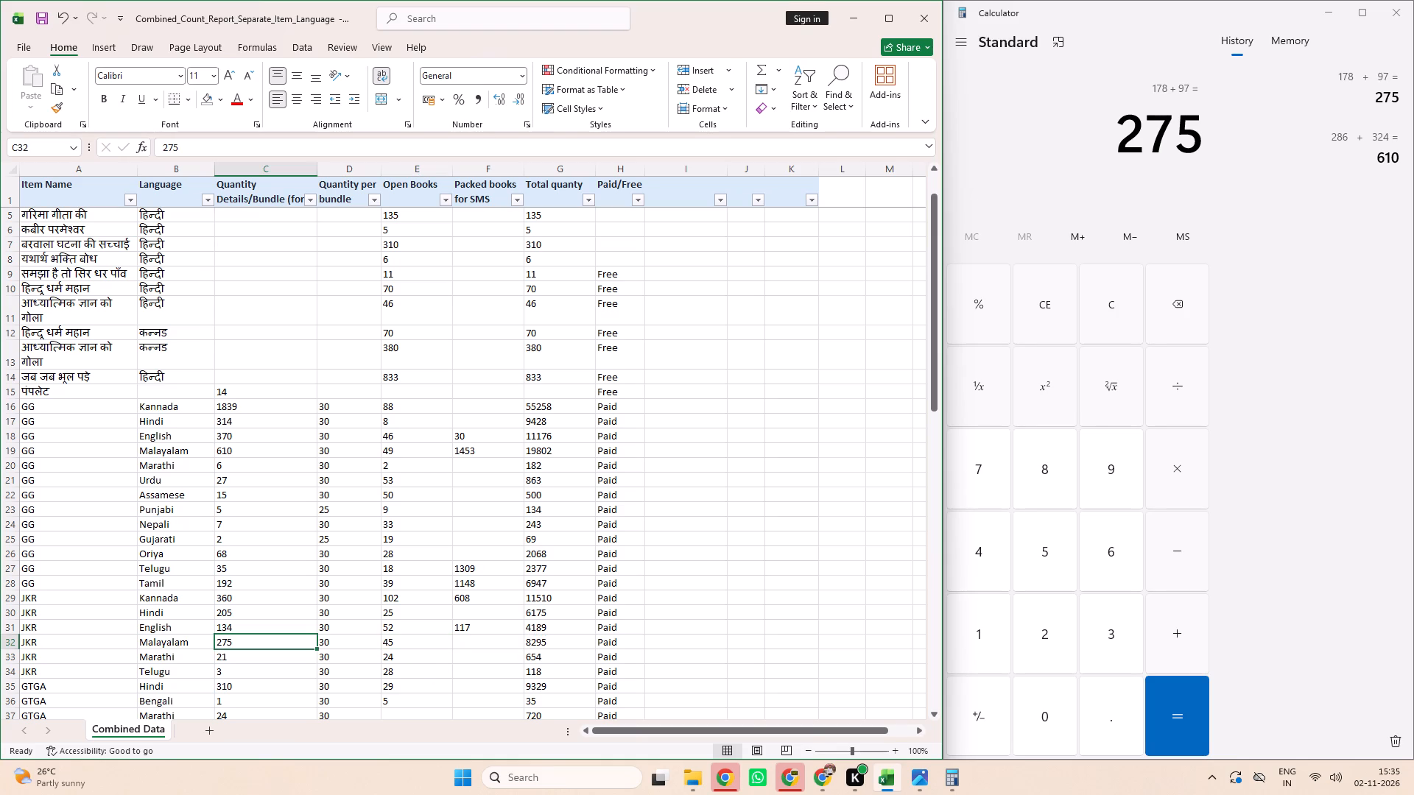
Set the open books count of the JKR Malayalam row to 60.
left_click(468, 643)
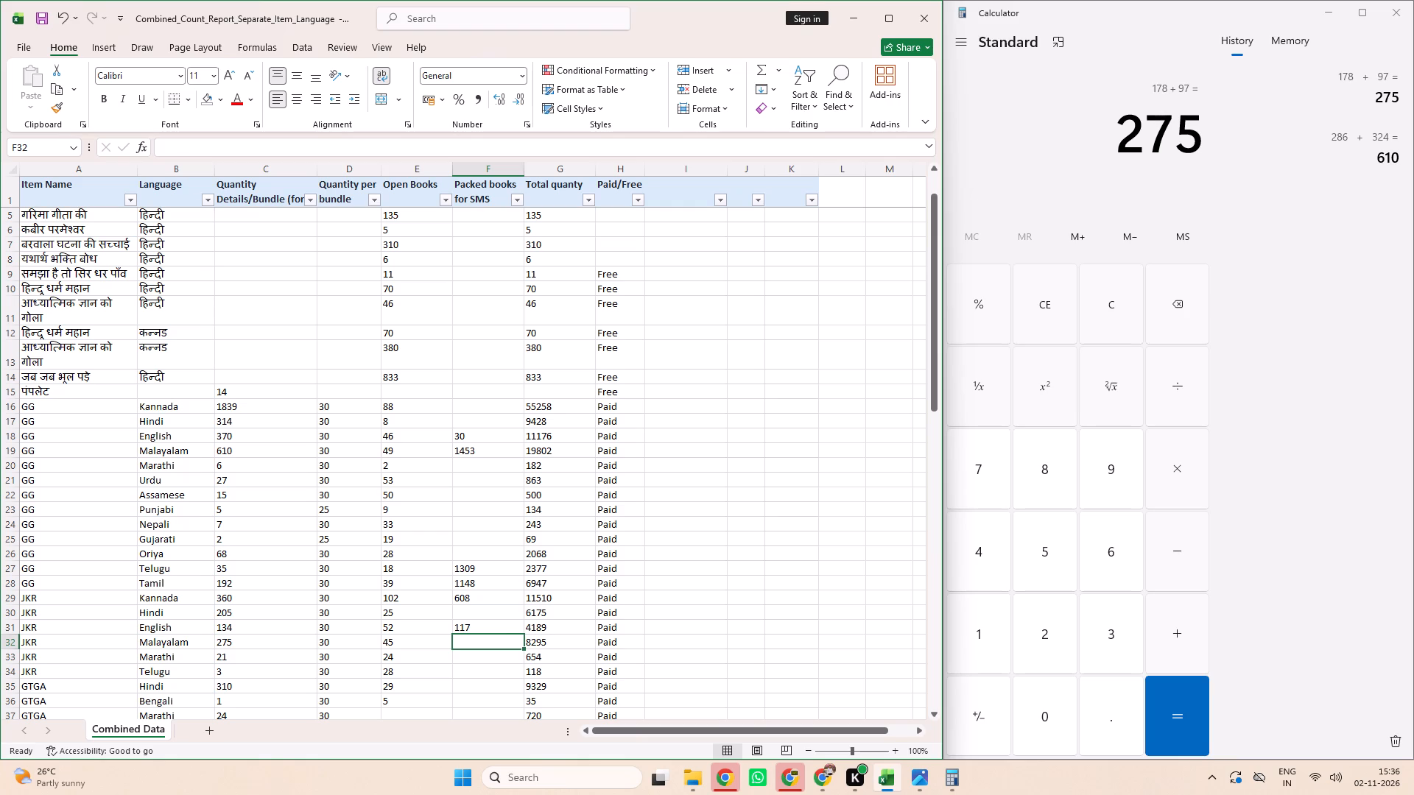
left_click(439, 643)
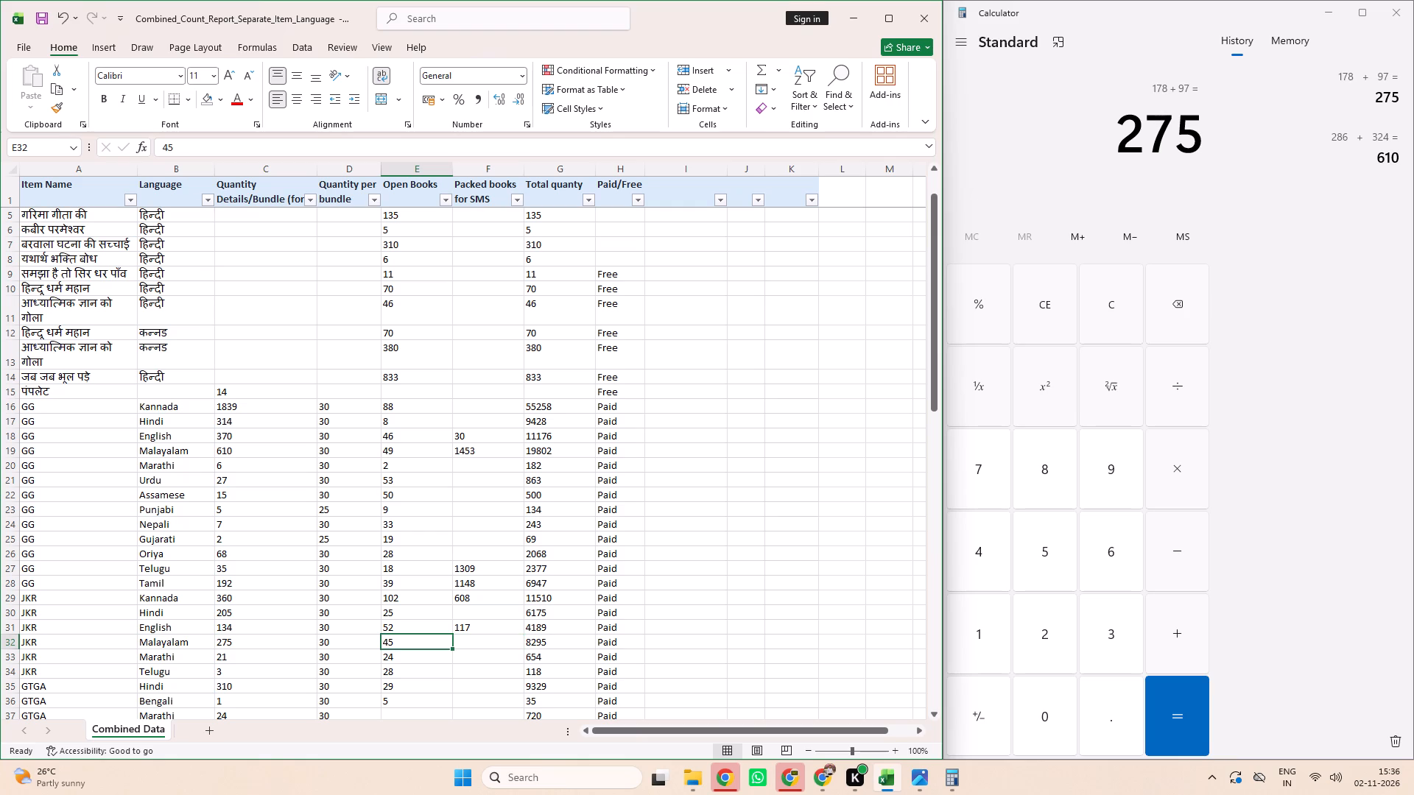
type("60")
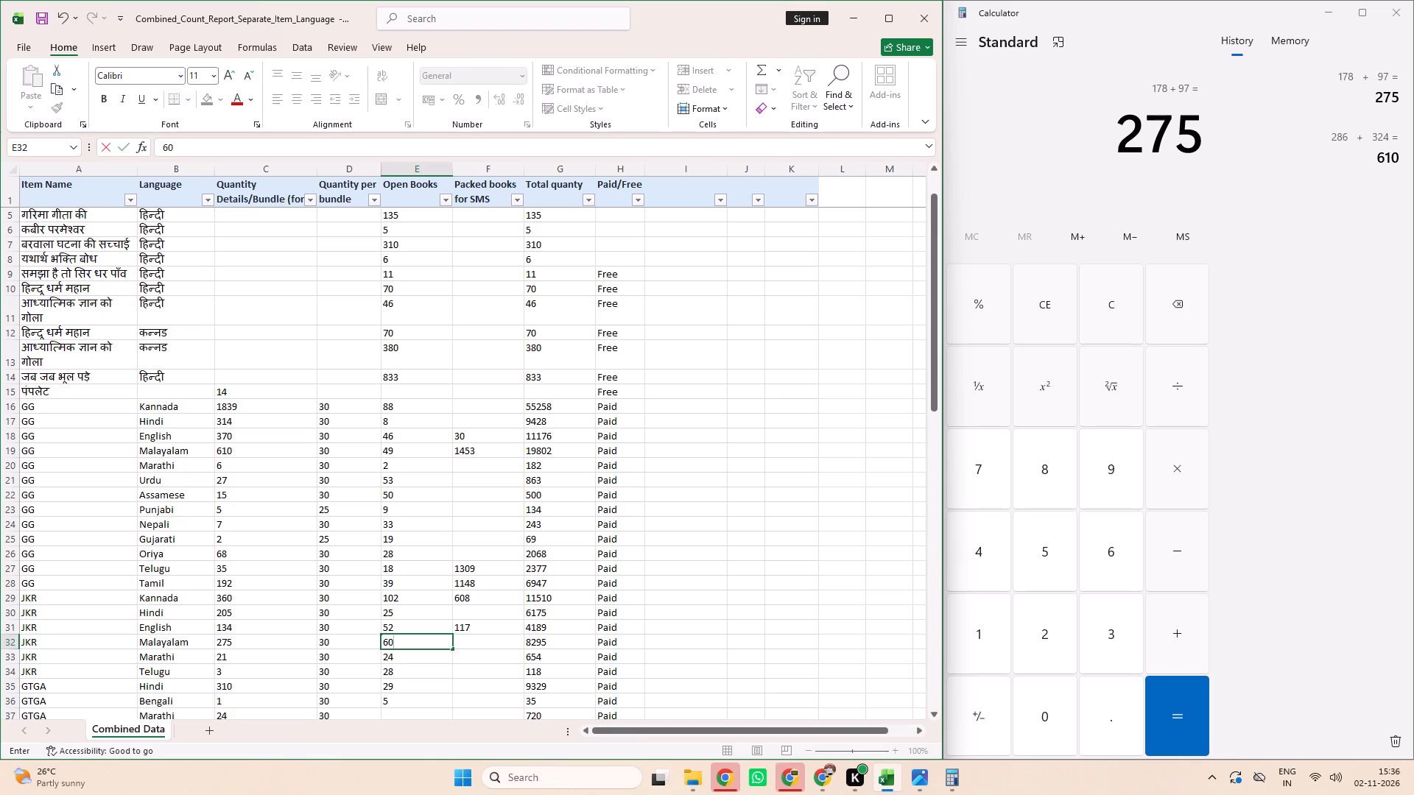
key("Return")
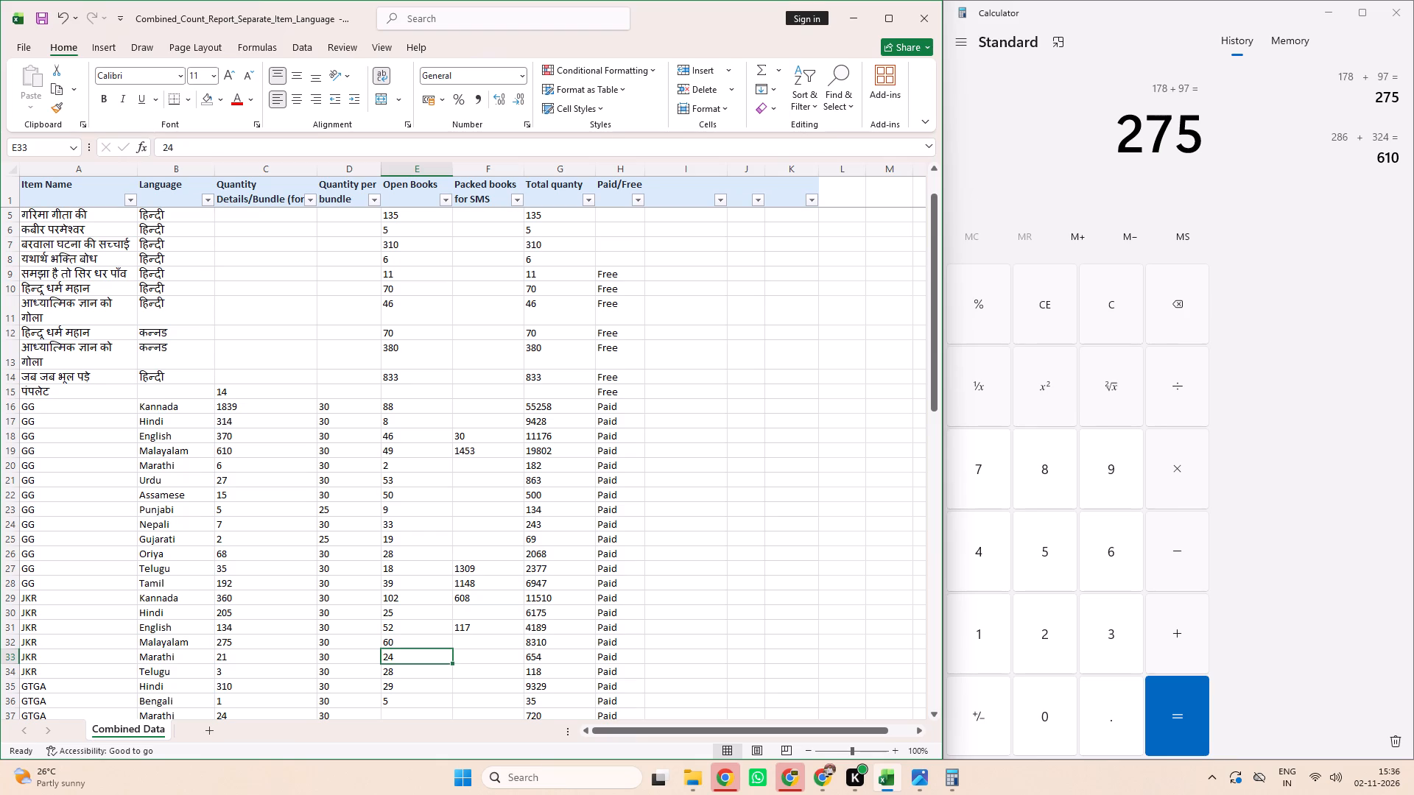
Add 261 and 360 in Calculator and enter the total, 621, as the JKR Kannada row's bundle quantity in the worksheet.
left_click(300, 594)
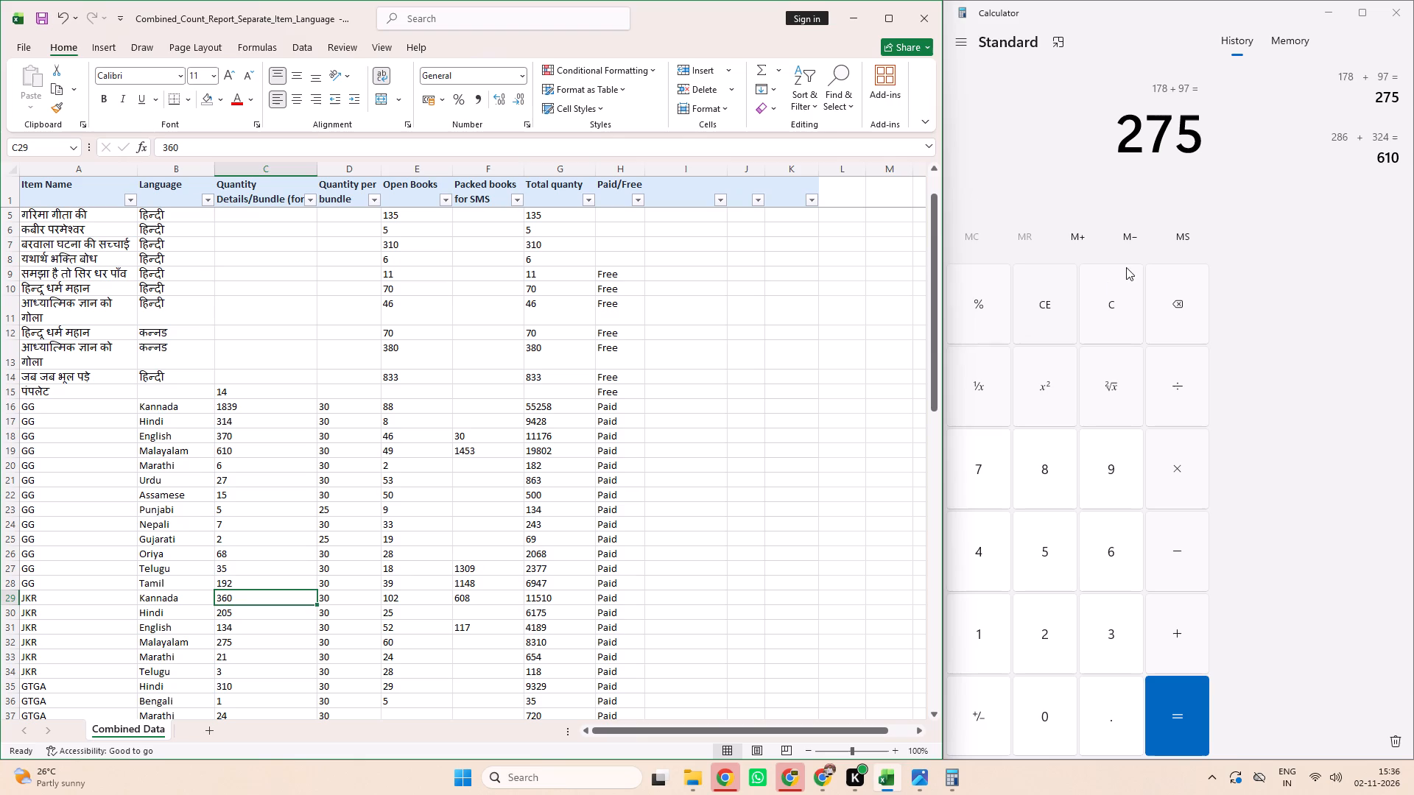
left_click(1058, 308)
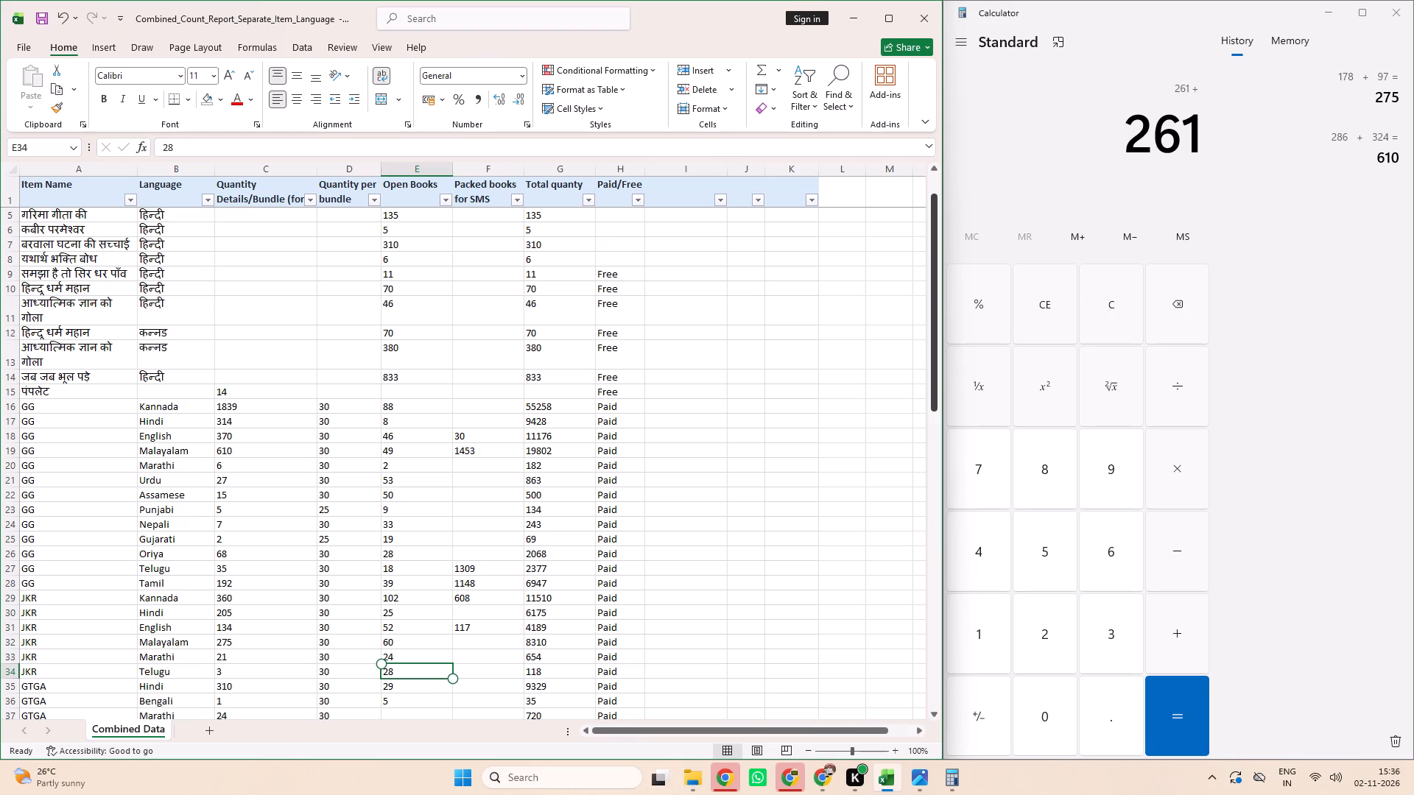
left_click(268, 600)
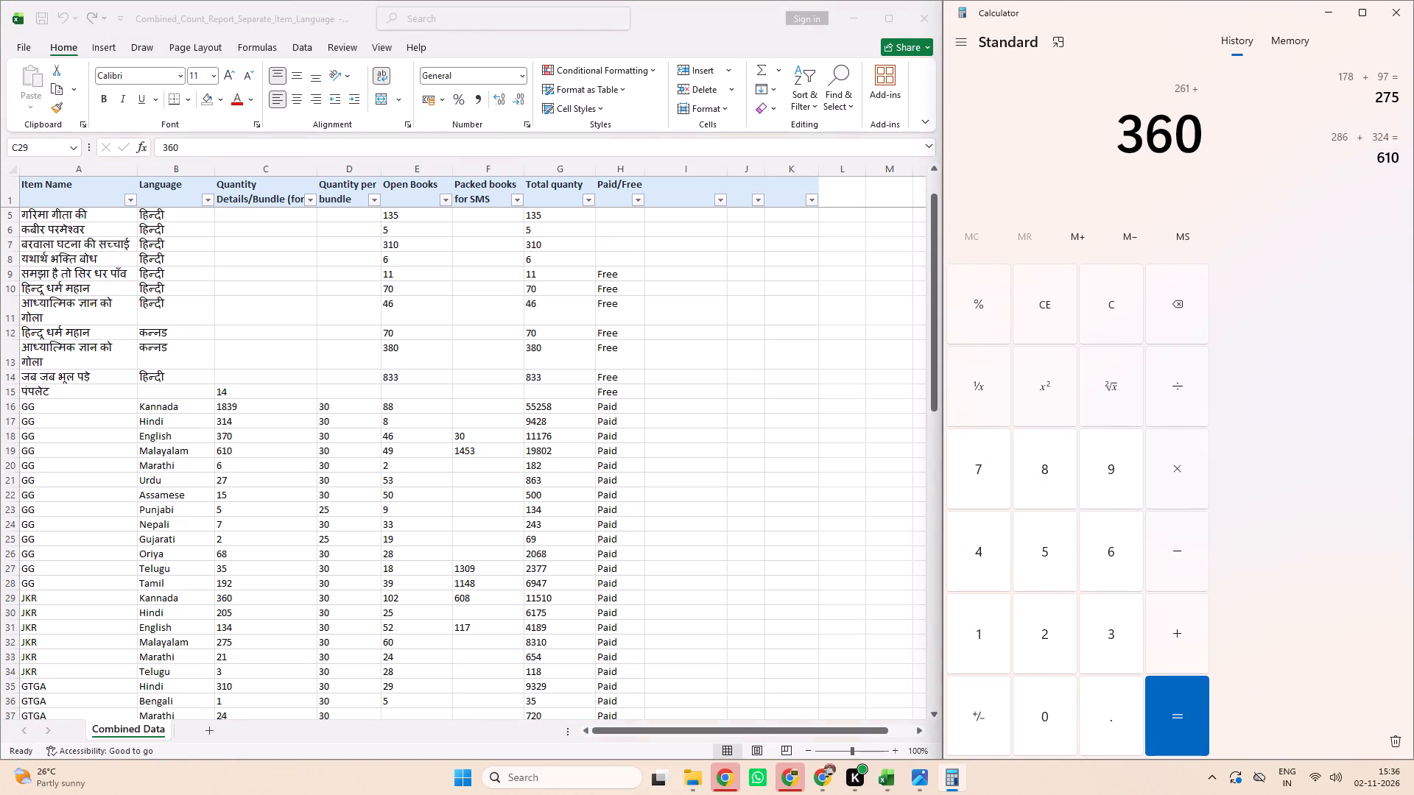
left_click(863, 468)
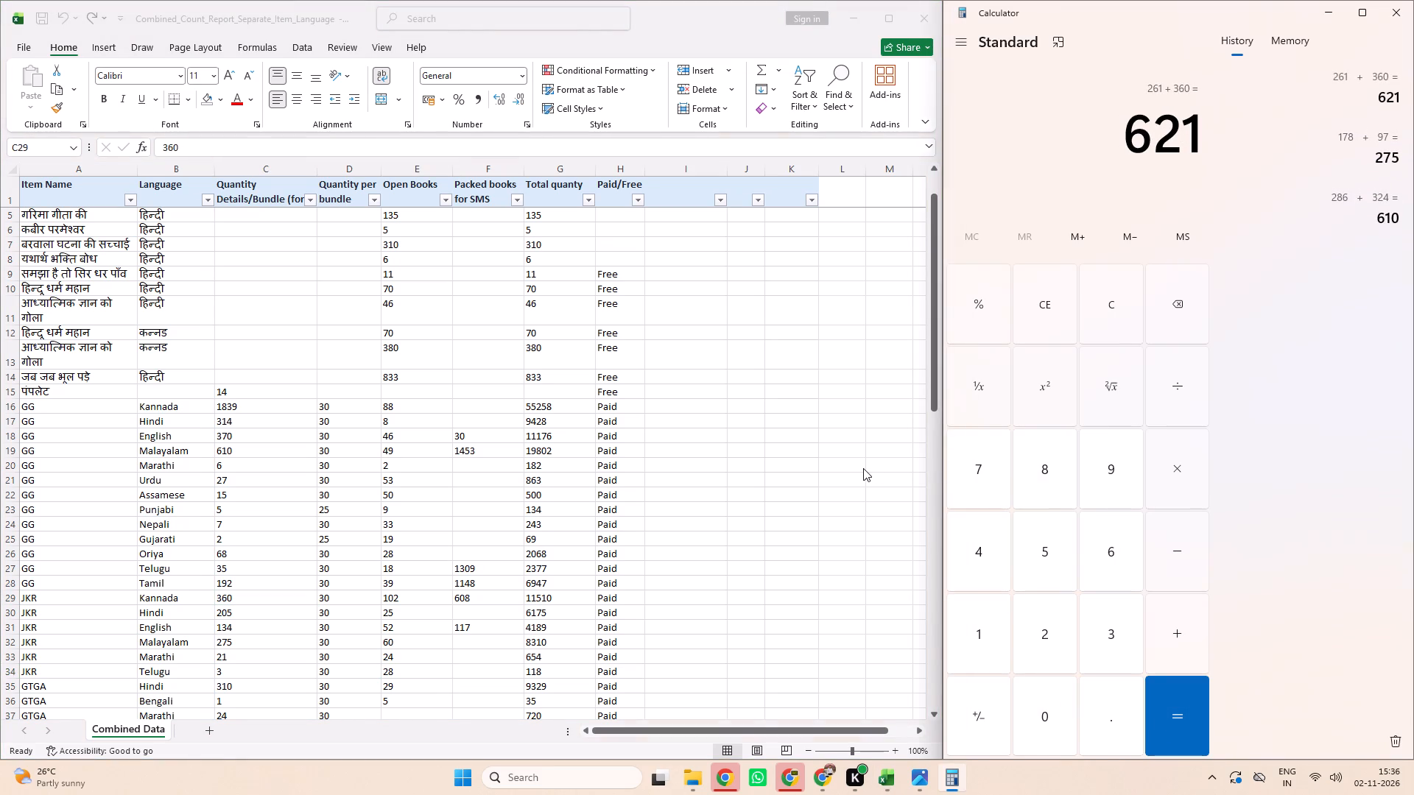
type("621")
key("Return")
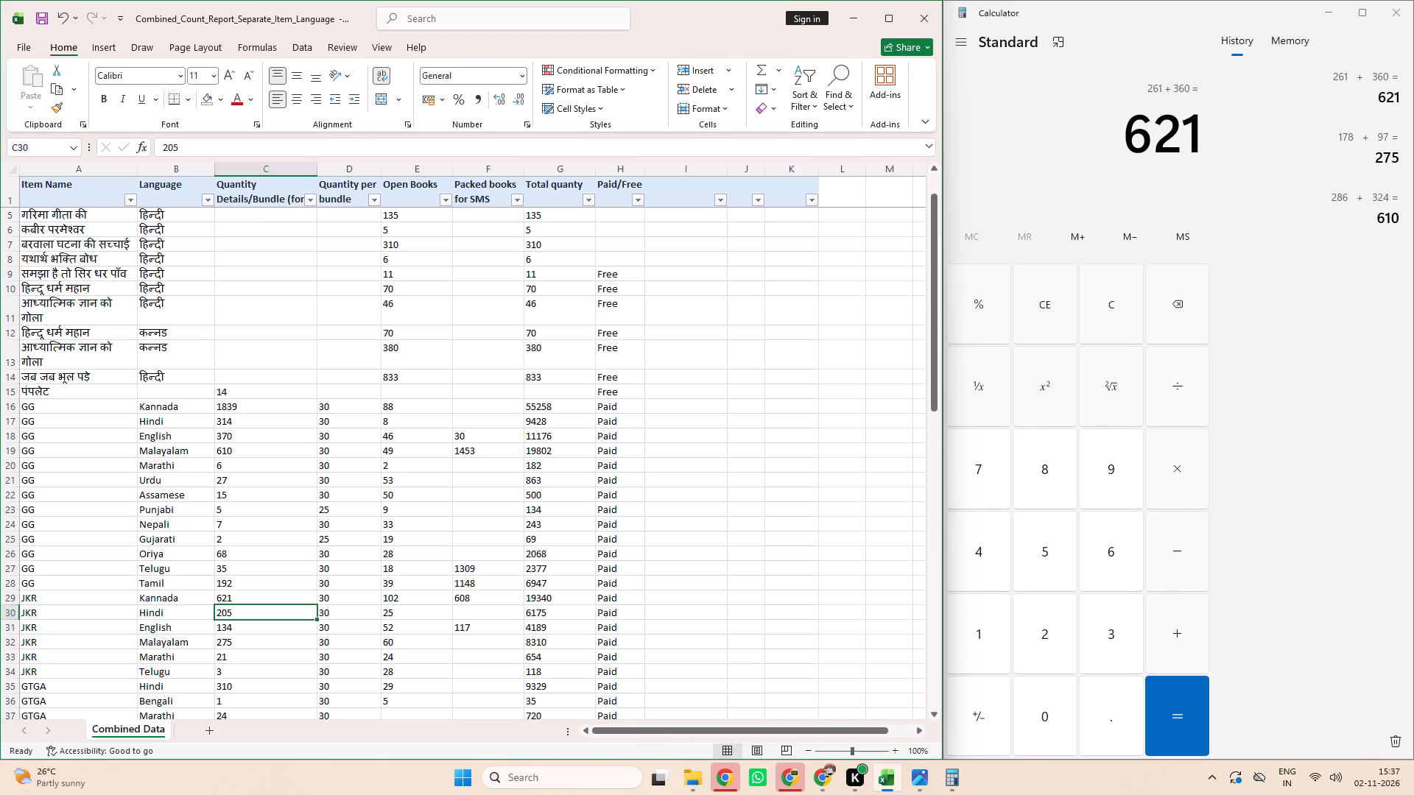
Select the open books count of the GG English row.
left_click(440, 437)
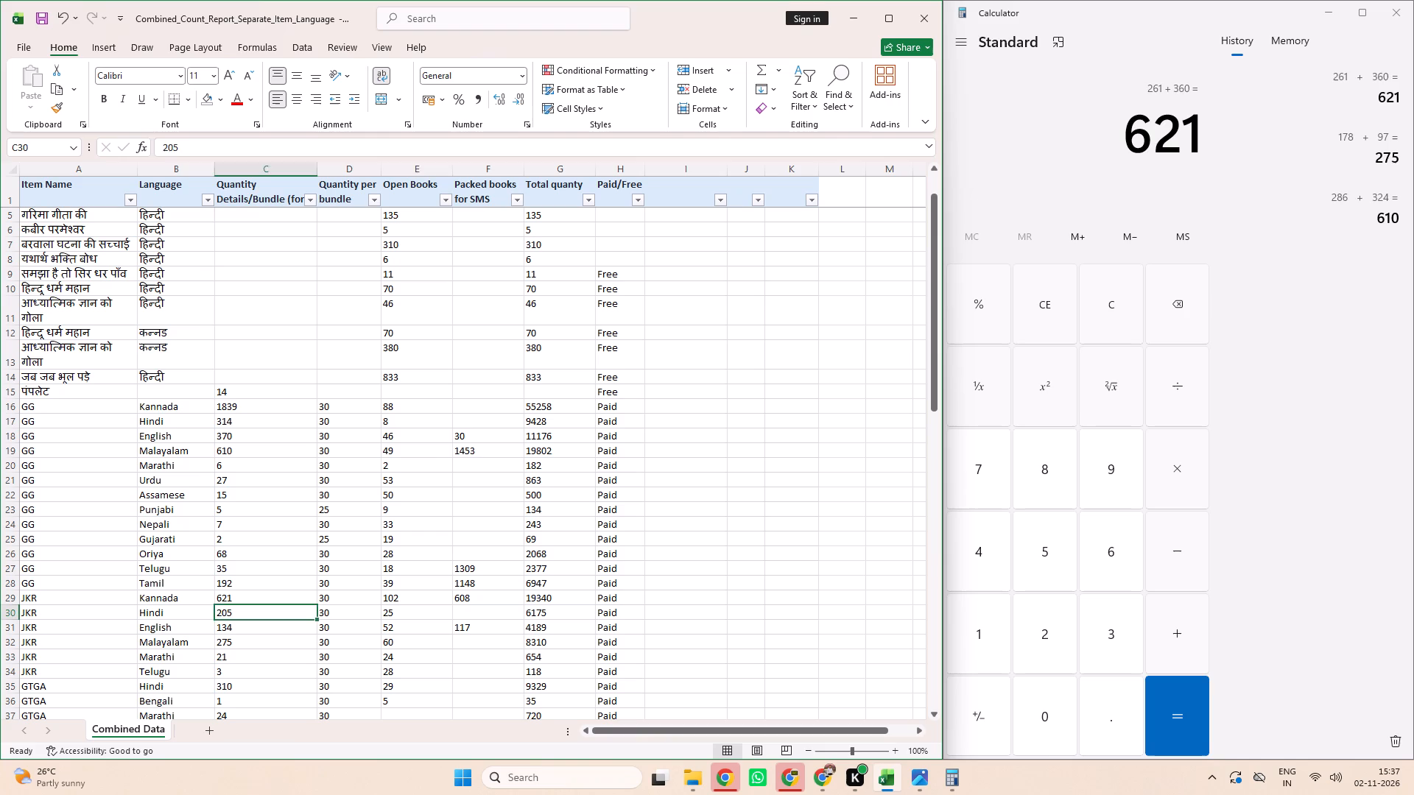
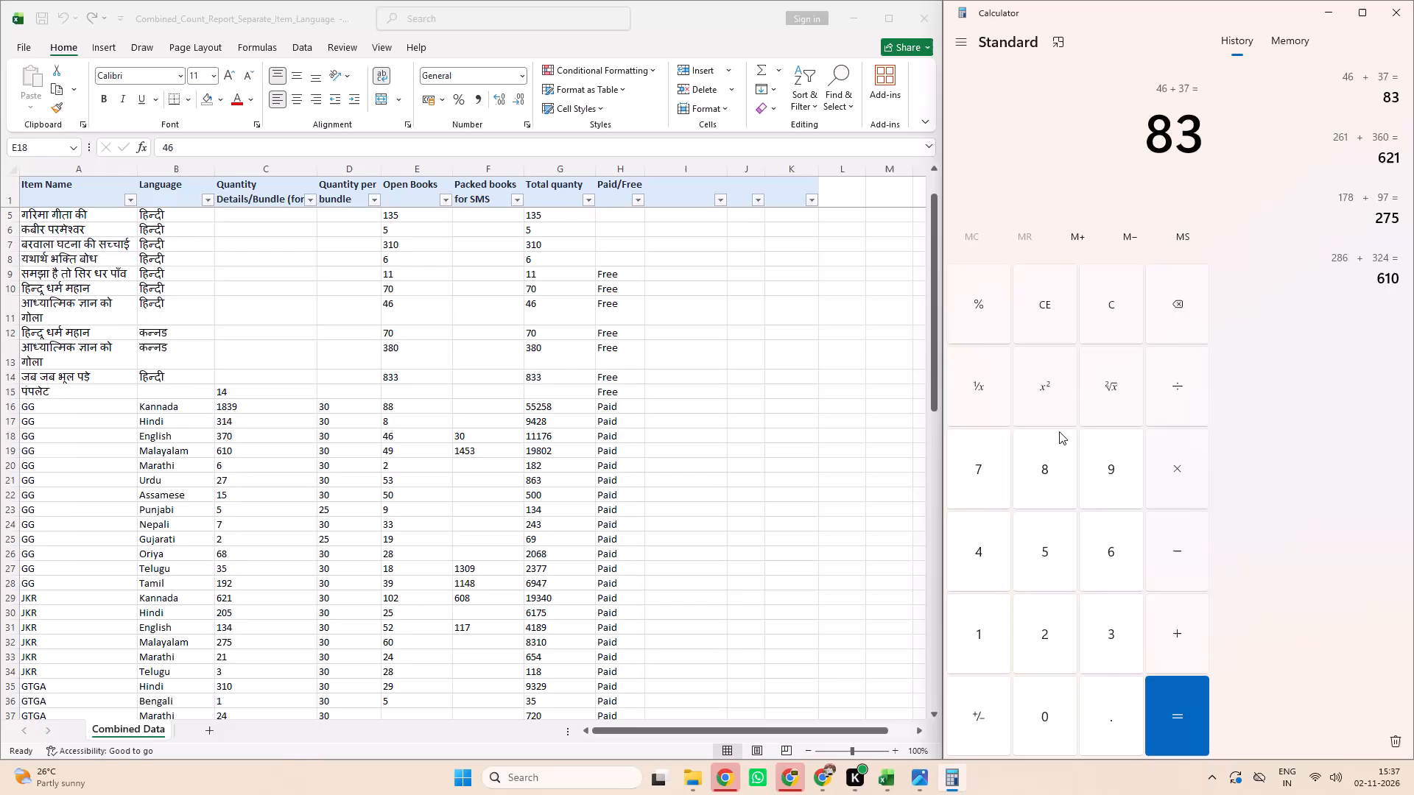
Set the open books count of the GG English row to 83.
left_click(817, 386)
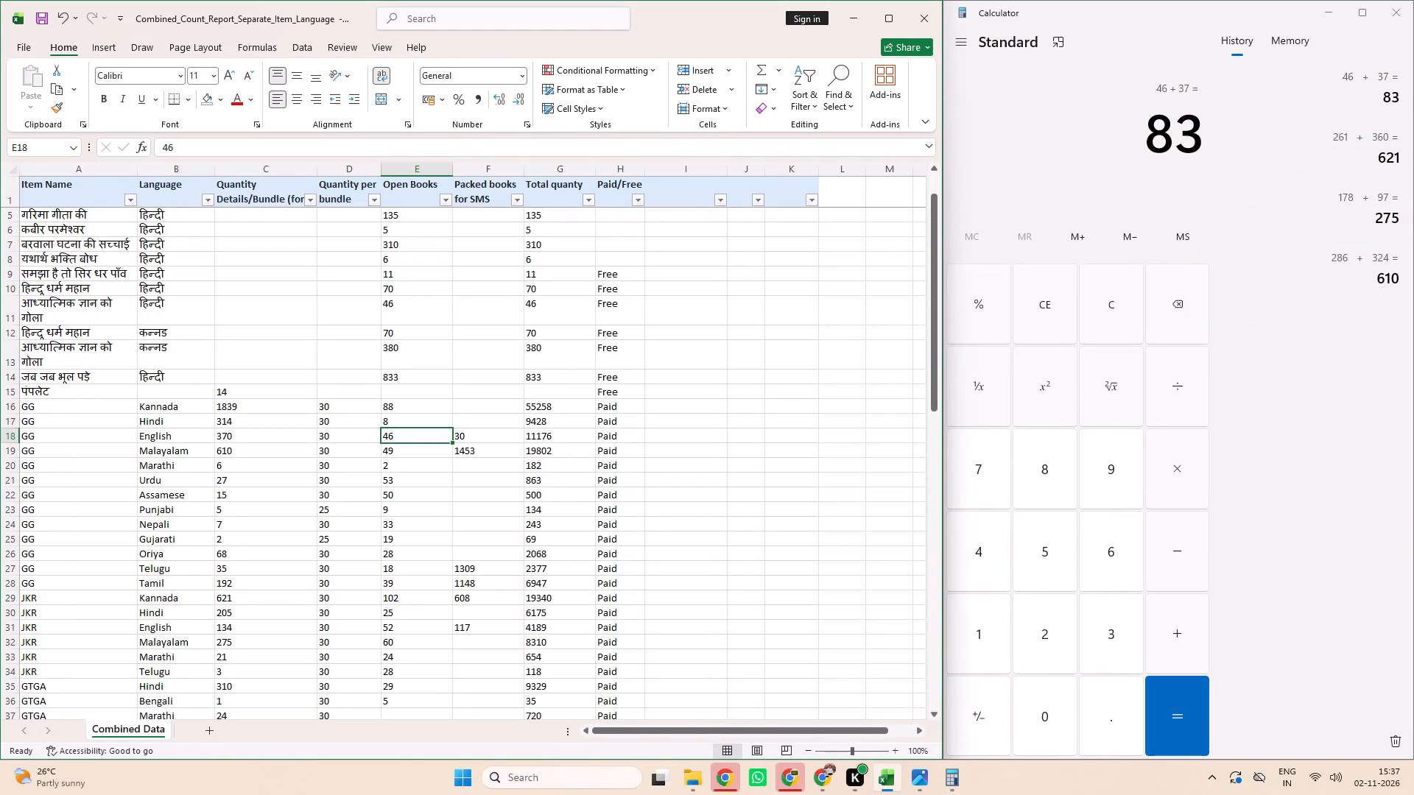
type("83")
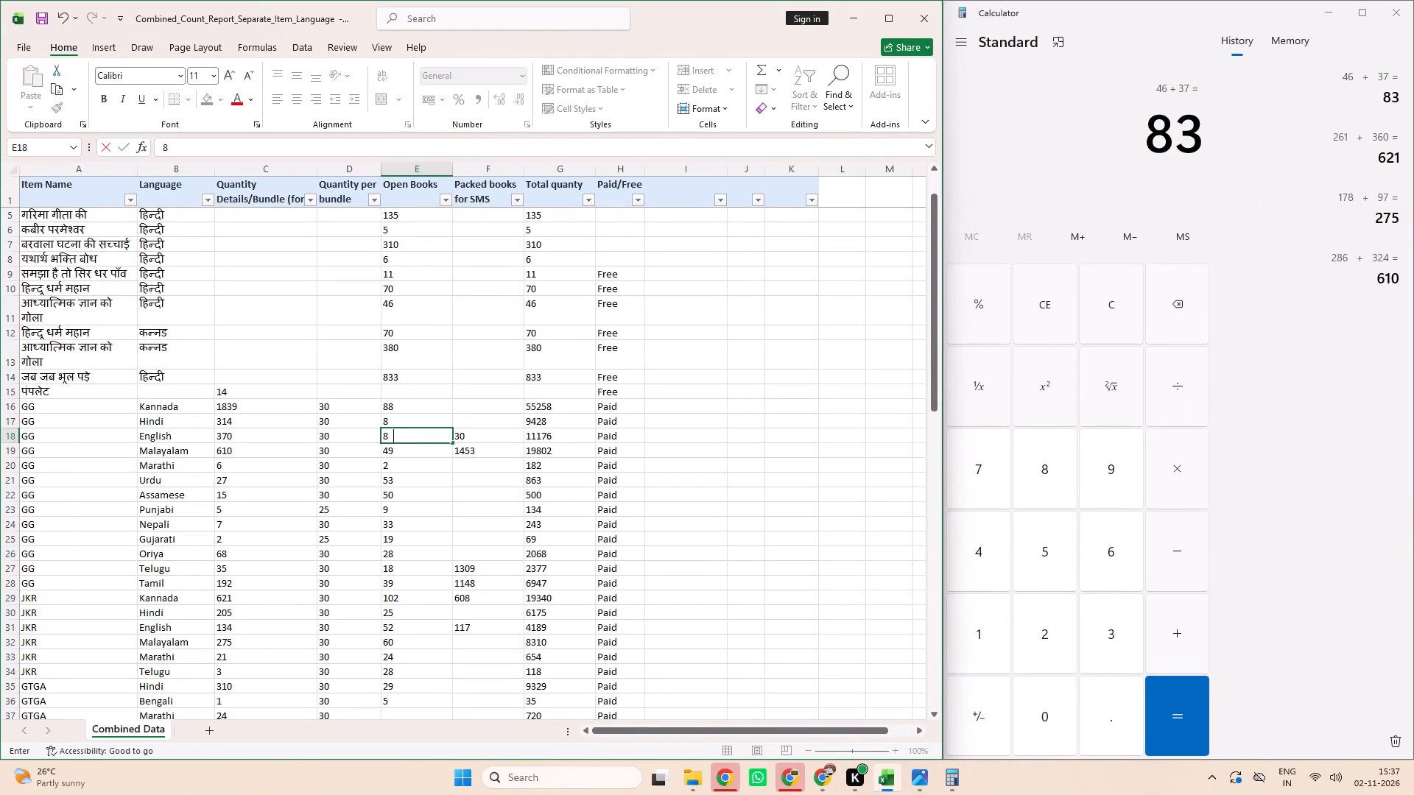
key("Return")
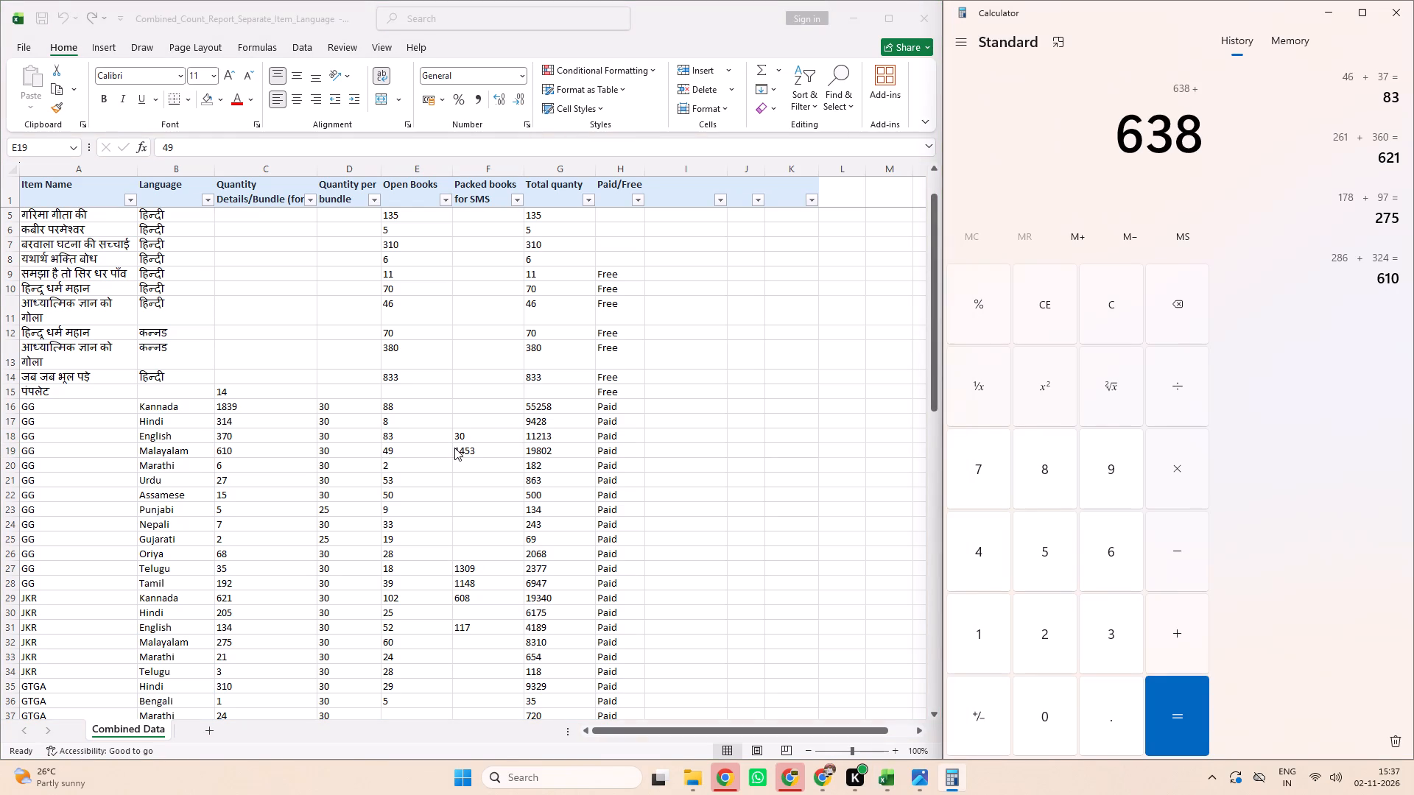
Add 638 and 88 in Calculator and enter the total, 726, as the GG Kannada row's open books count in the worksheet.
left_click(404, 412)
left_click(411, 410)
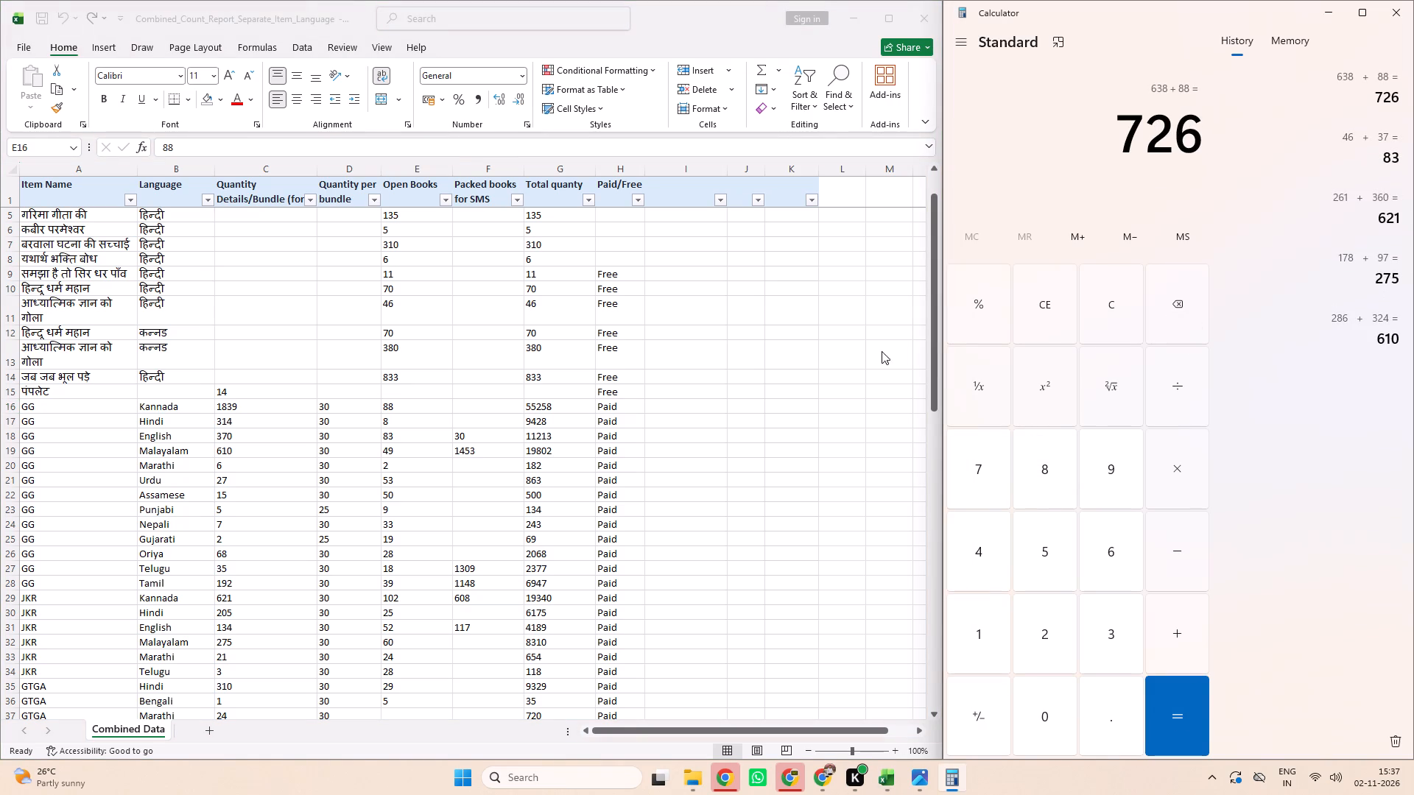
left_click(652, 383)
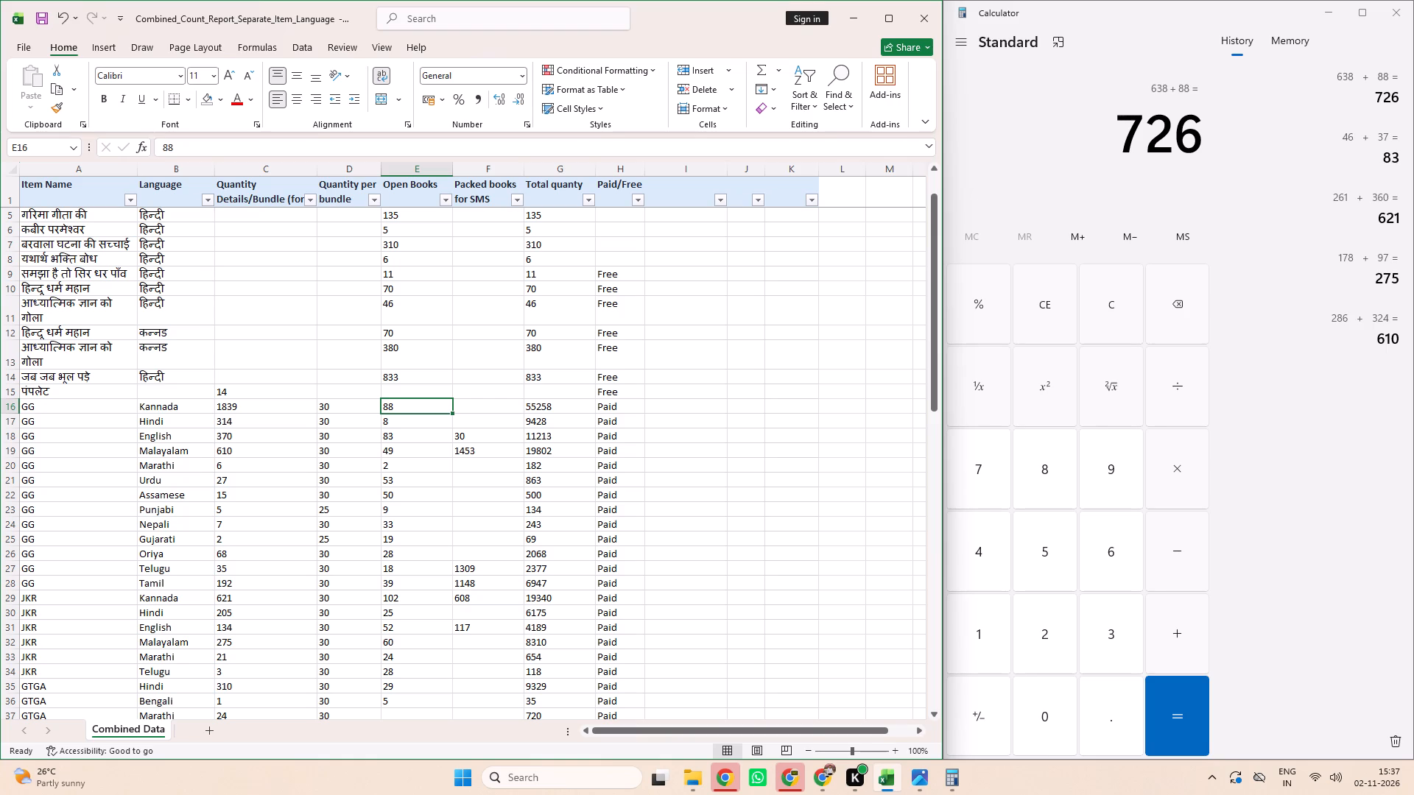
type("726")
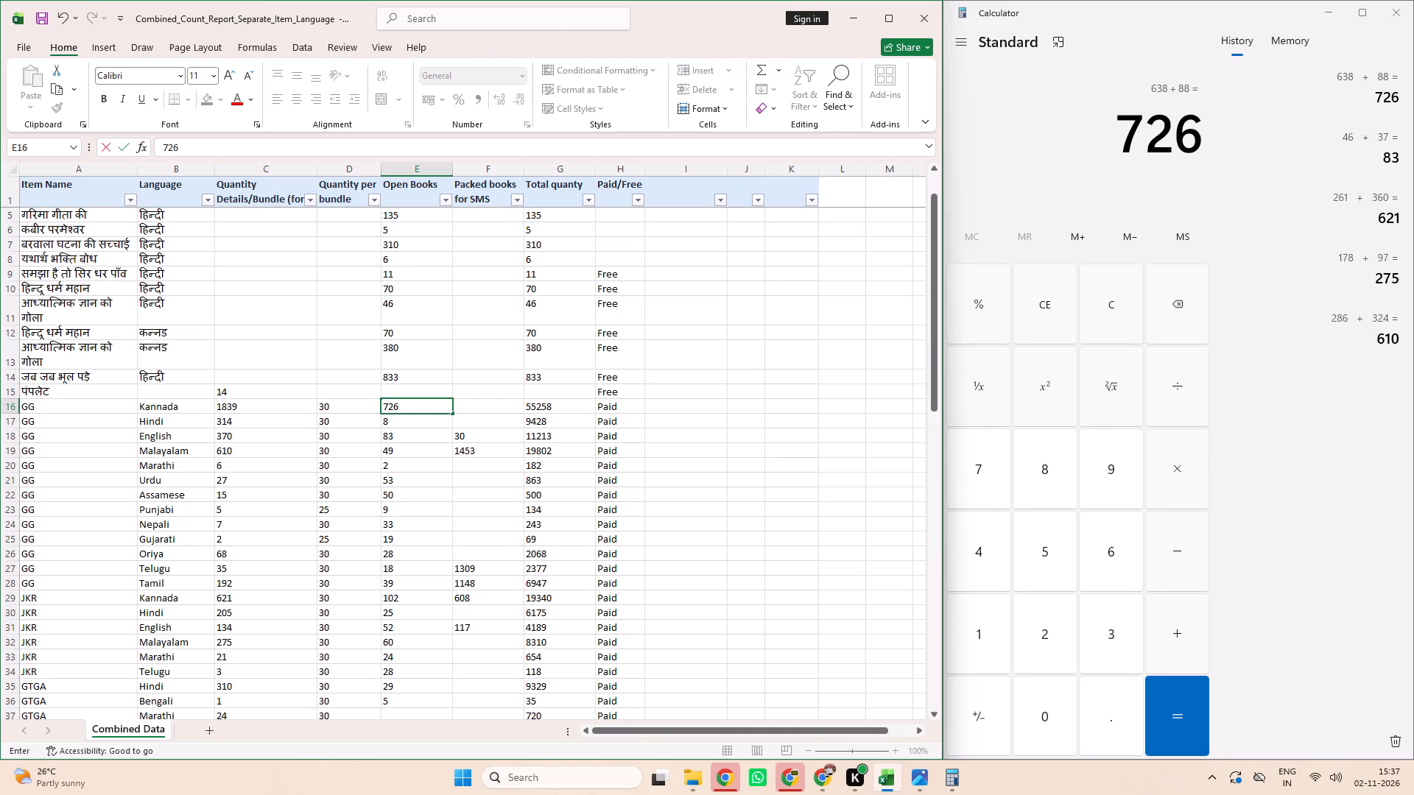
key("Return")
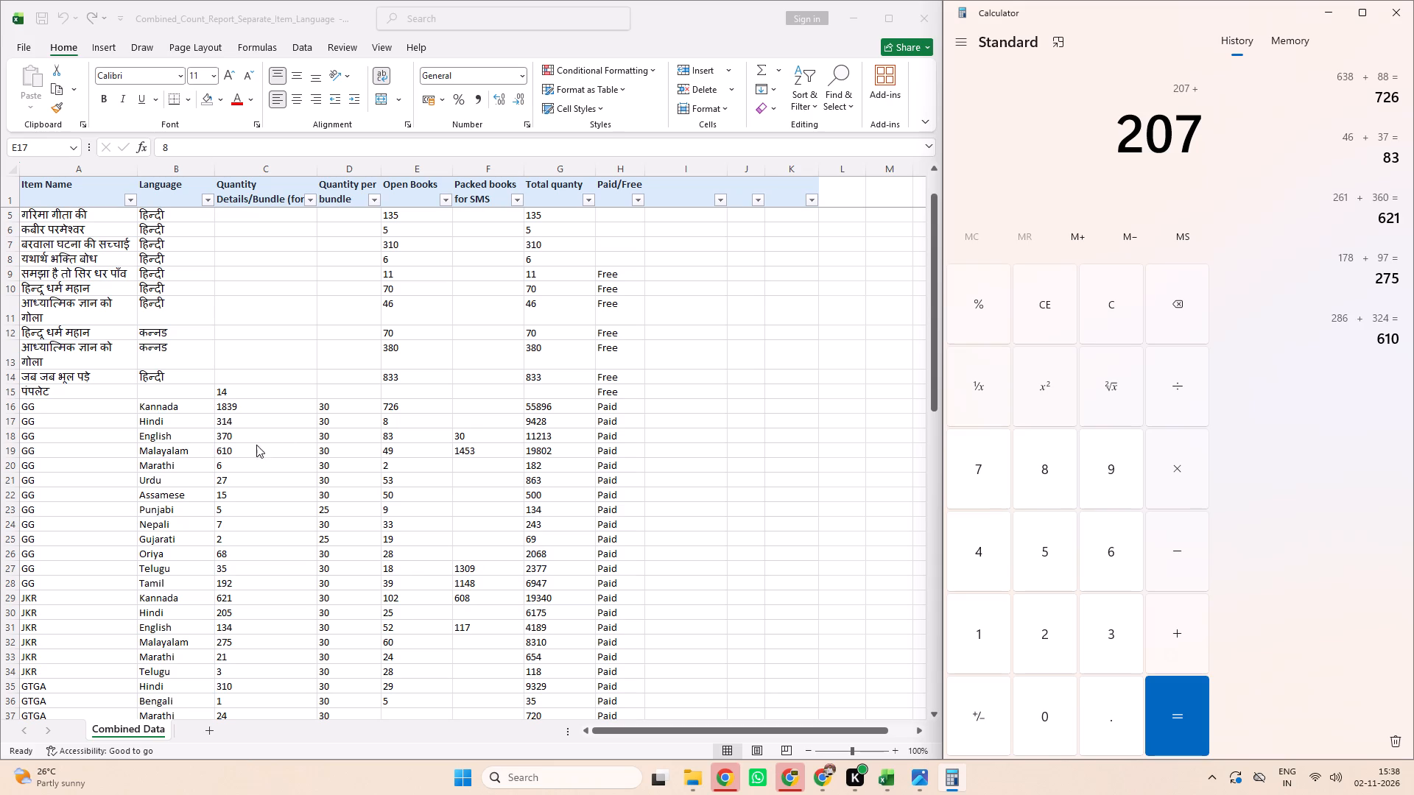
Add 207 and 49 in Calculator and enter the total, 256, as the GG Malayalam row's open books count in the worksheet.
left_click(411, 446)
left_click(411, 446)
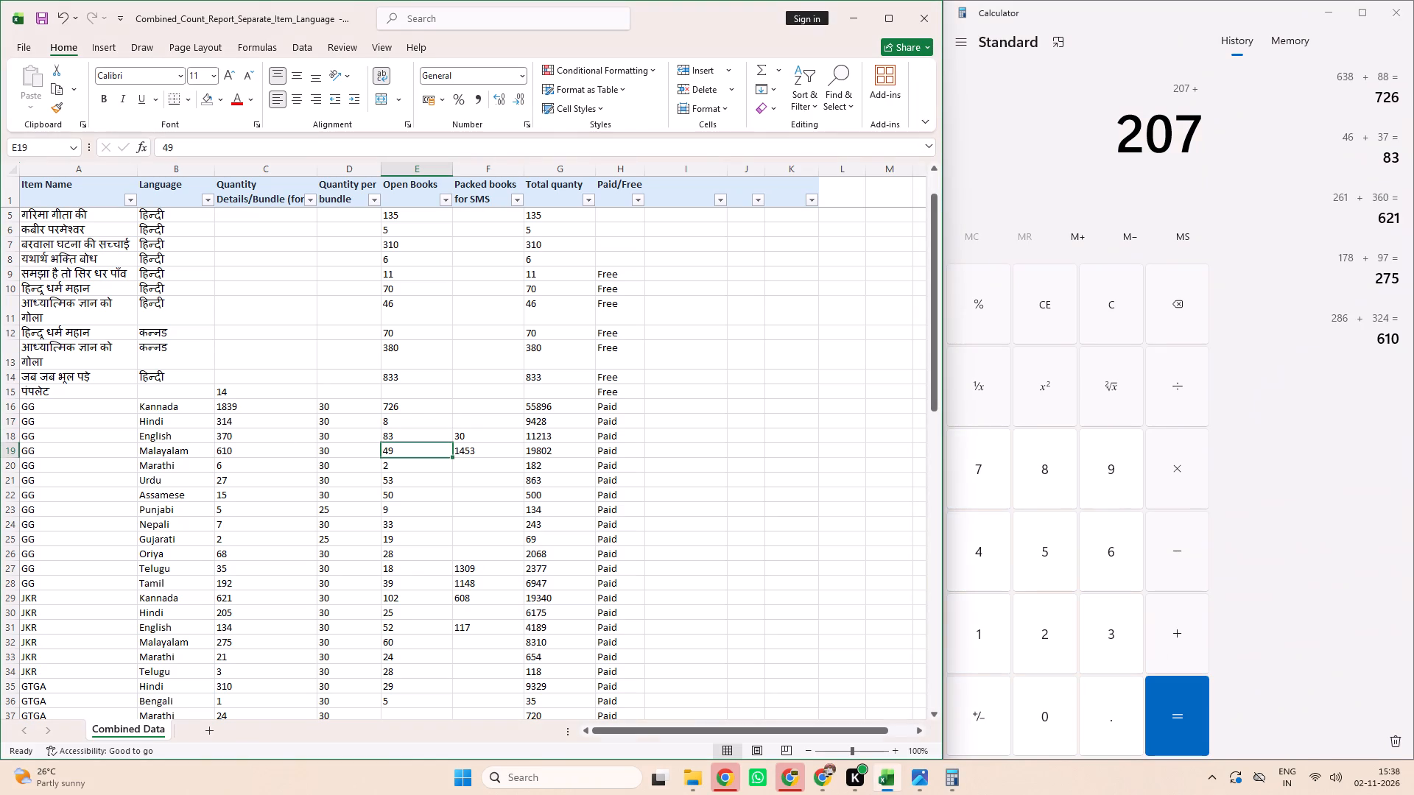
left_click(1049, 389)
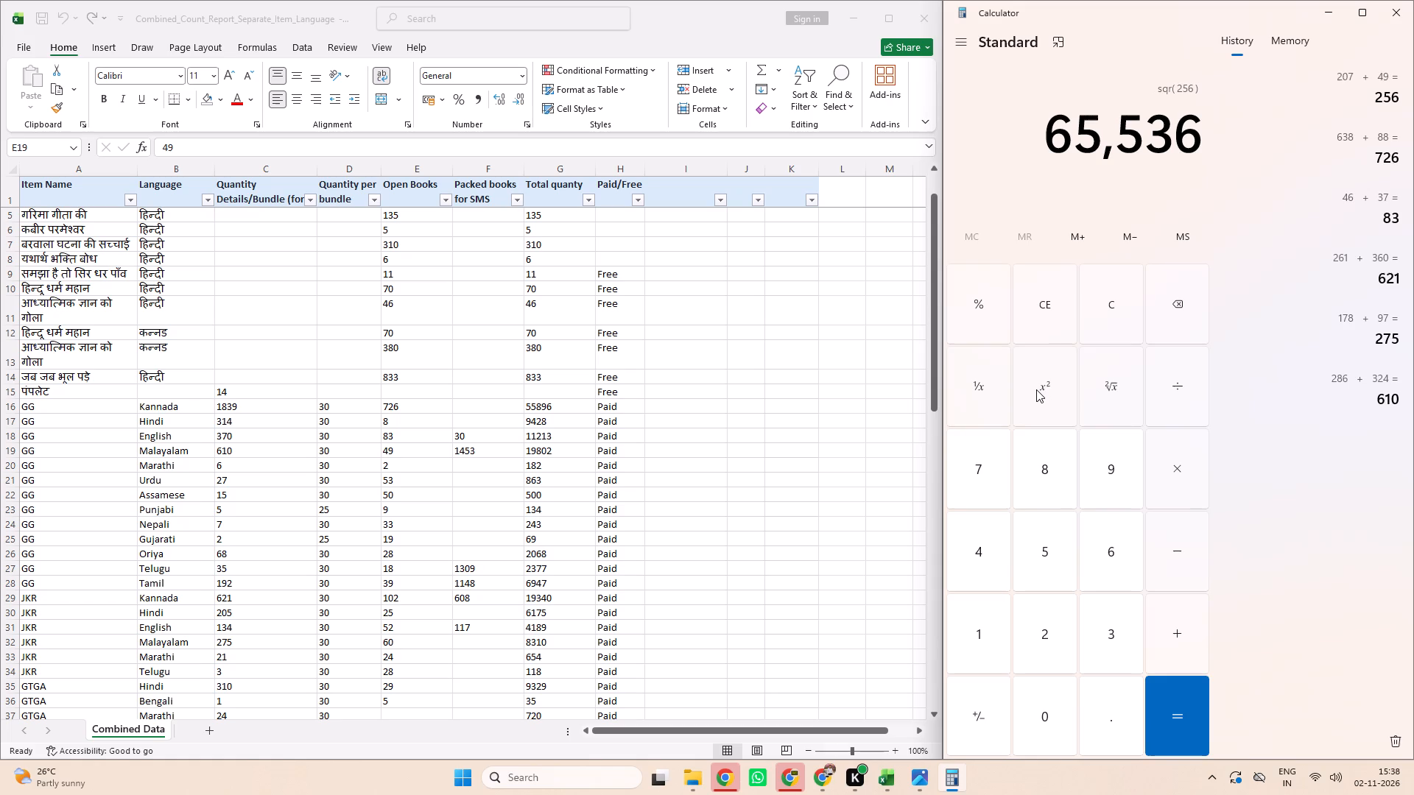
left_click(1045, 267)
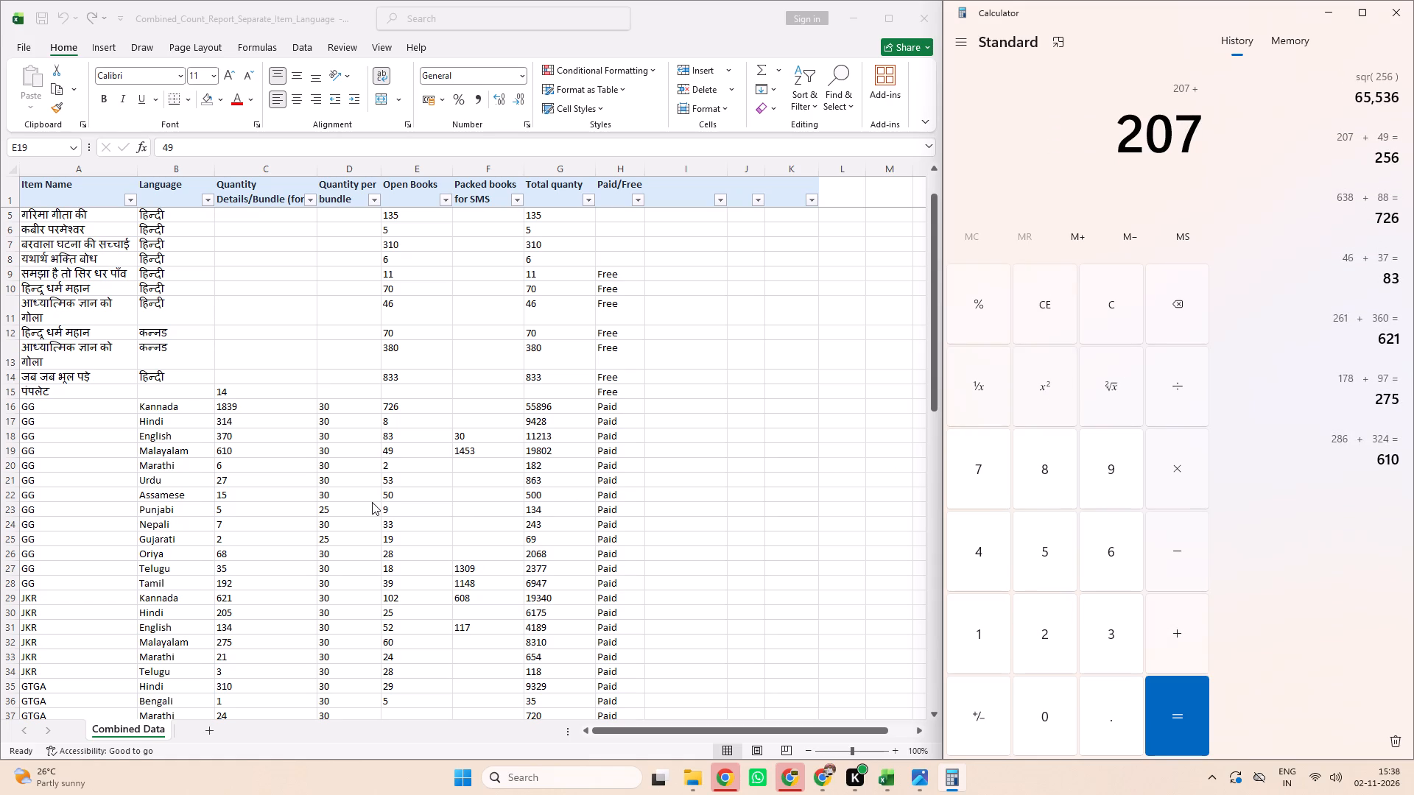
left_click(338, 454)
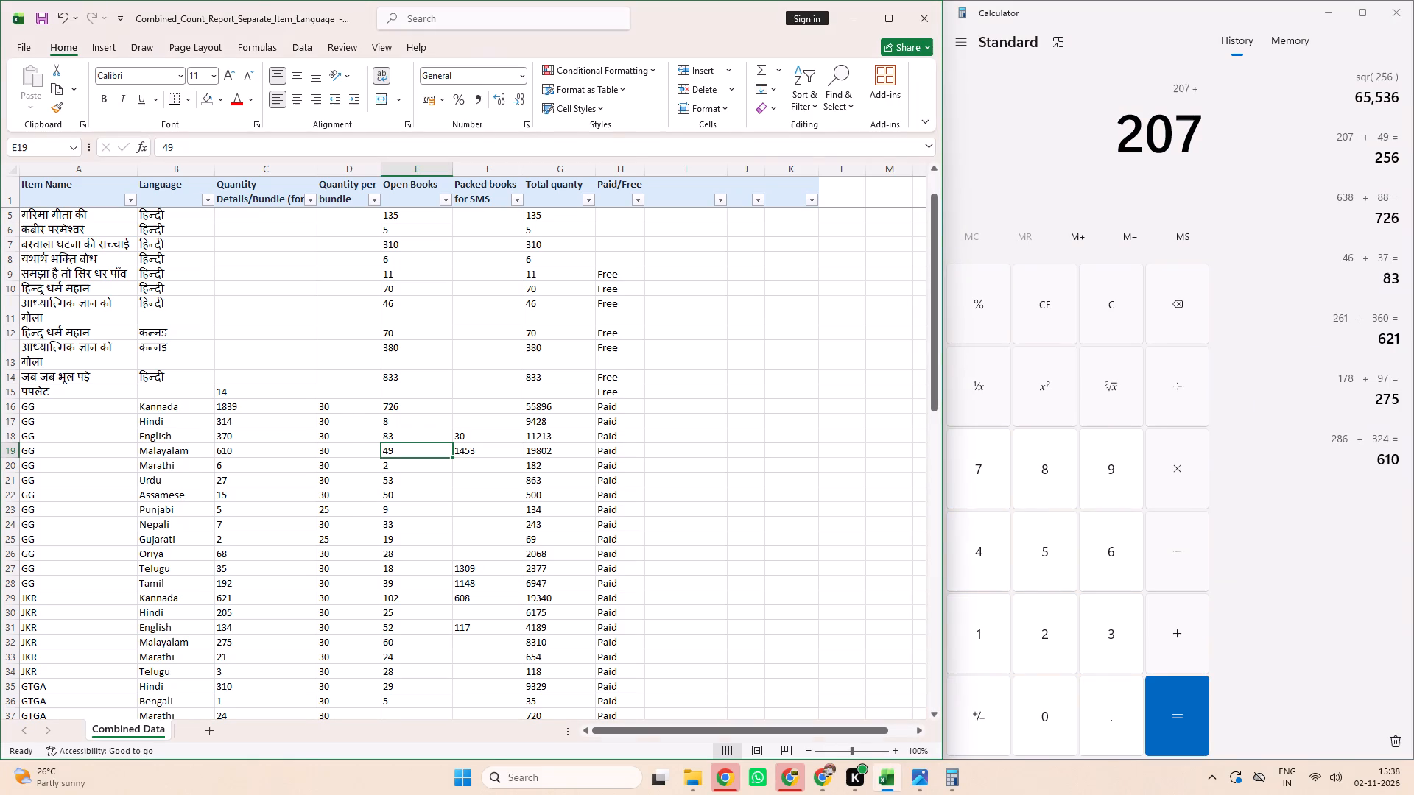
left_click(348, 492)
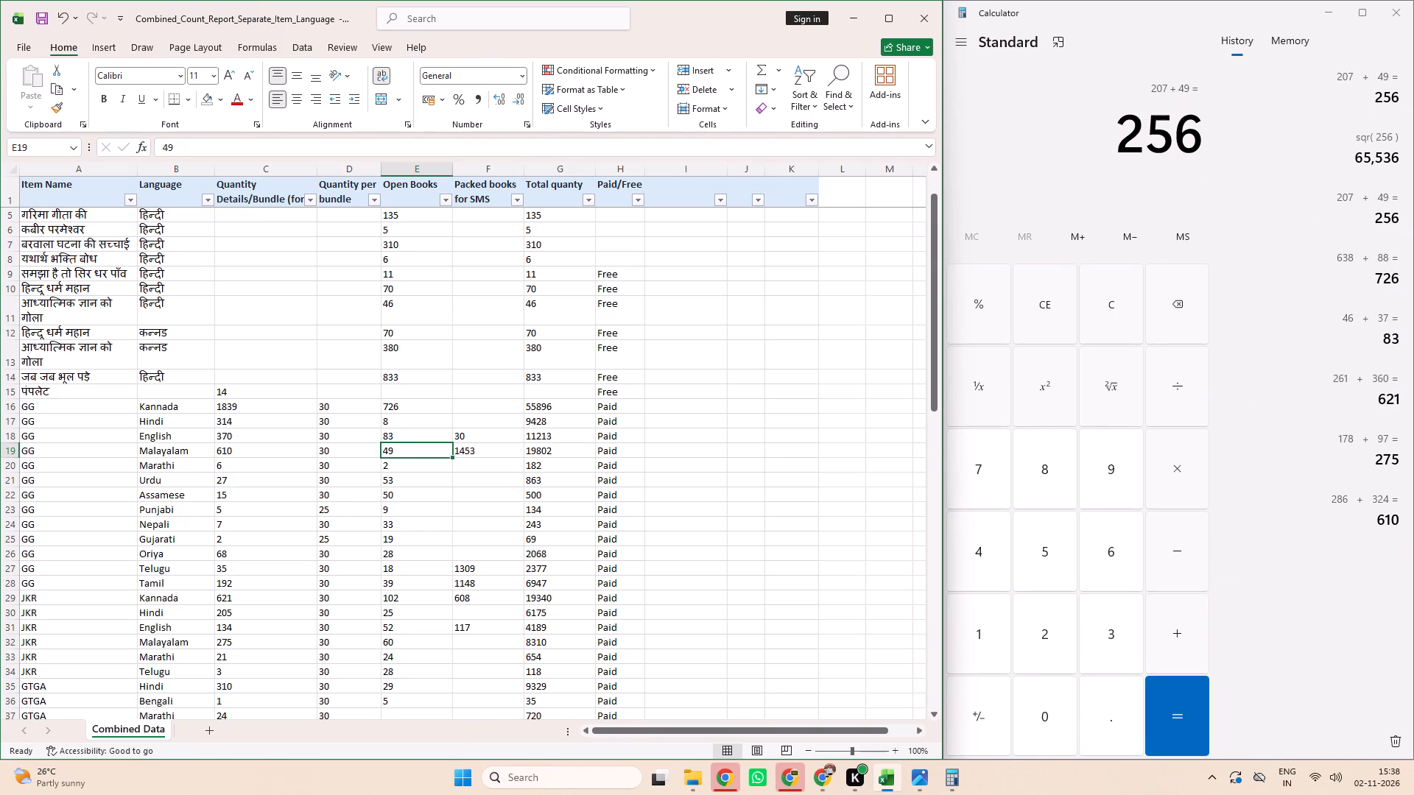
type("256")
key("Return")
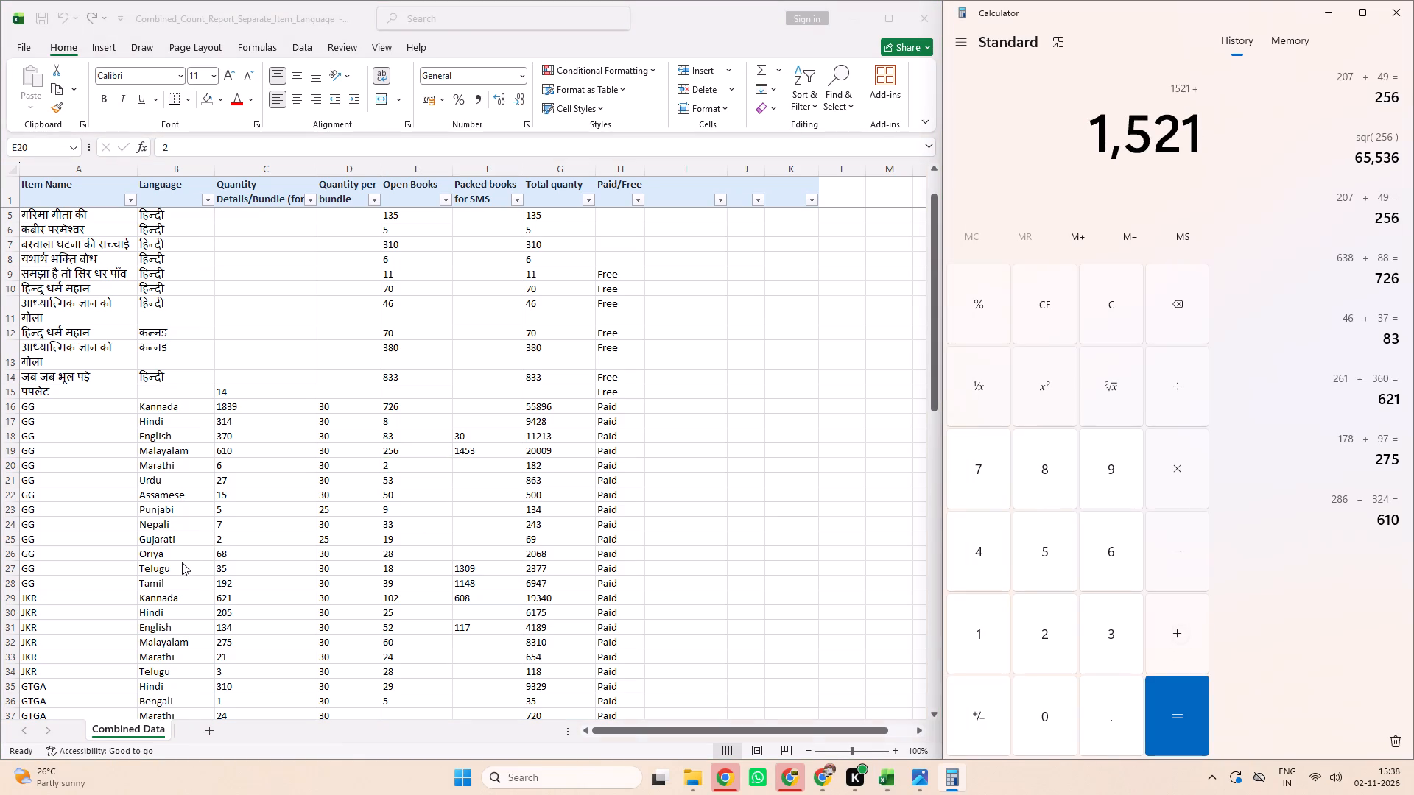
Add 1521 and 39 in Calculator and enter the total, 1560, as the GG Tamil row's open books count in the worksheet.
left_click(182, 585)
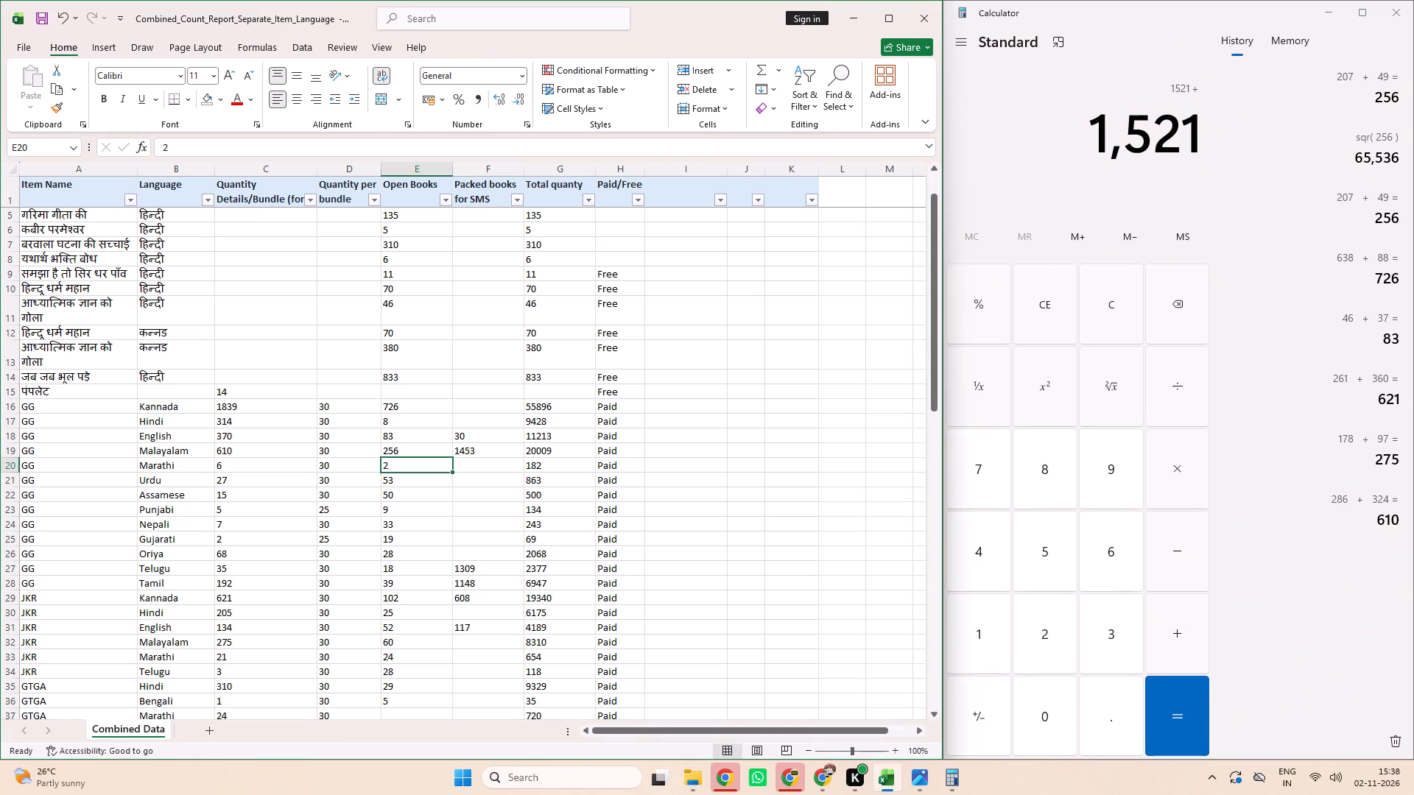
left_click(398, 584)
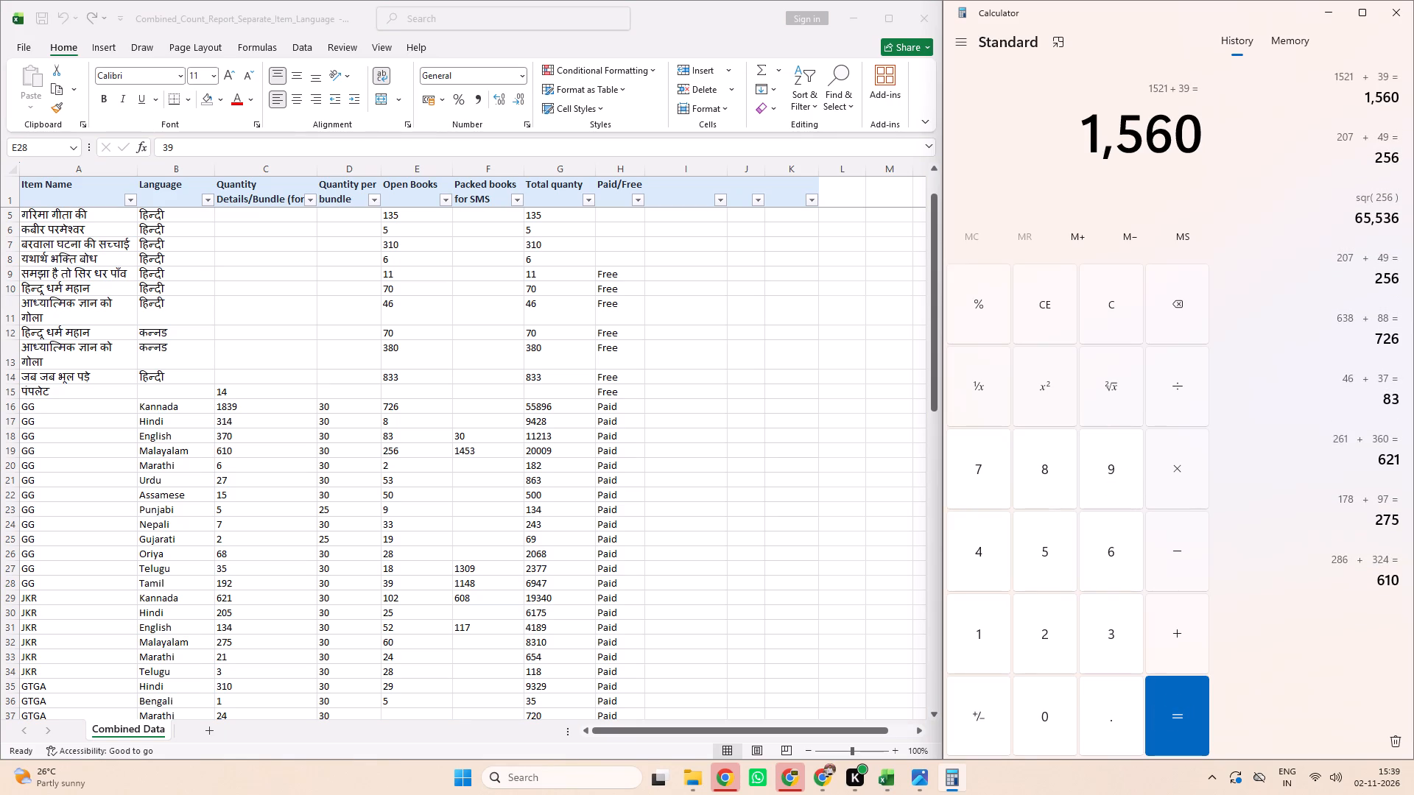
left_click(425, 582)
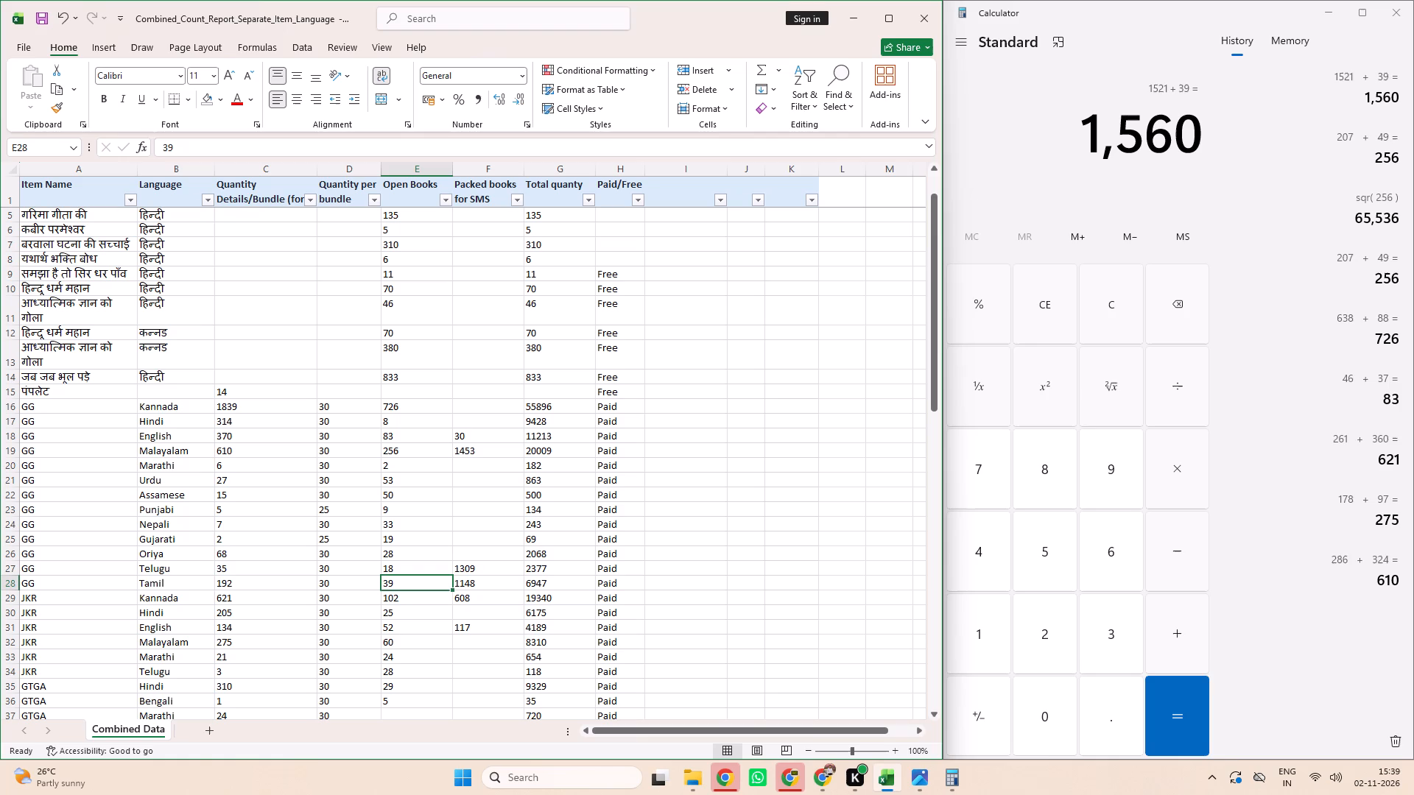
type("15")
type("60")
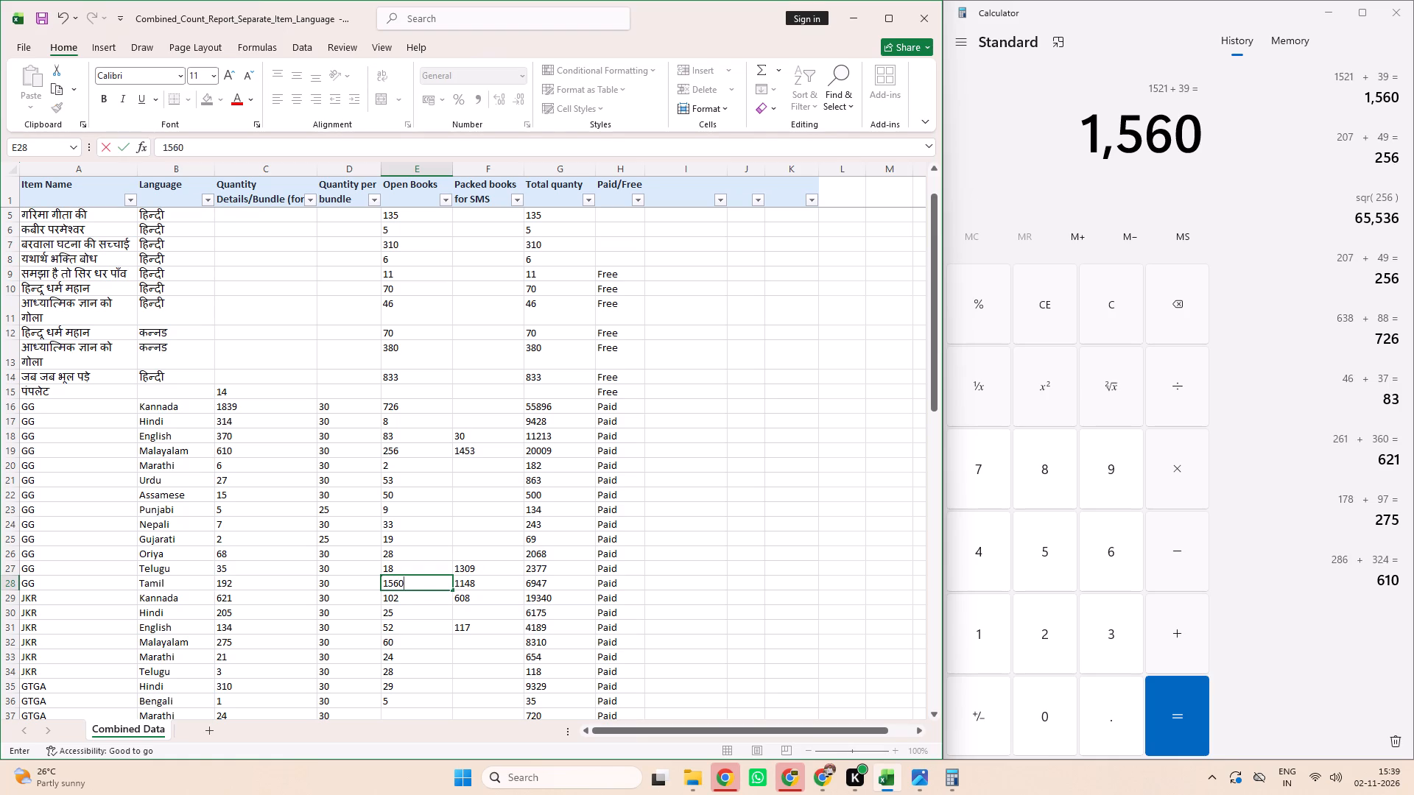
key("Return")
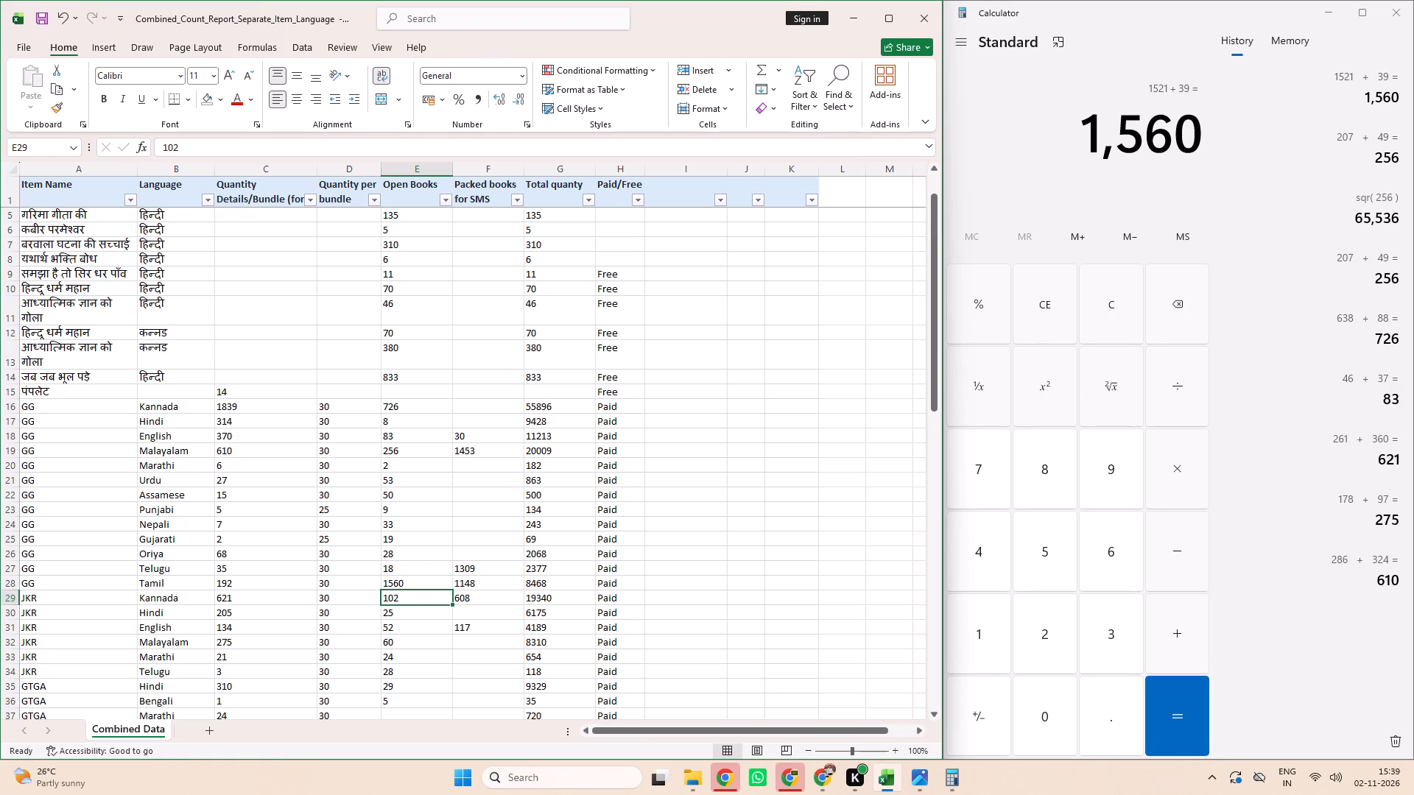
Add 18 and 25 in Calculator and enter the total, 43, as the GG Telugu row's open books count in the worksheet.
left_click(395, 568)
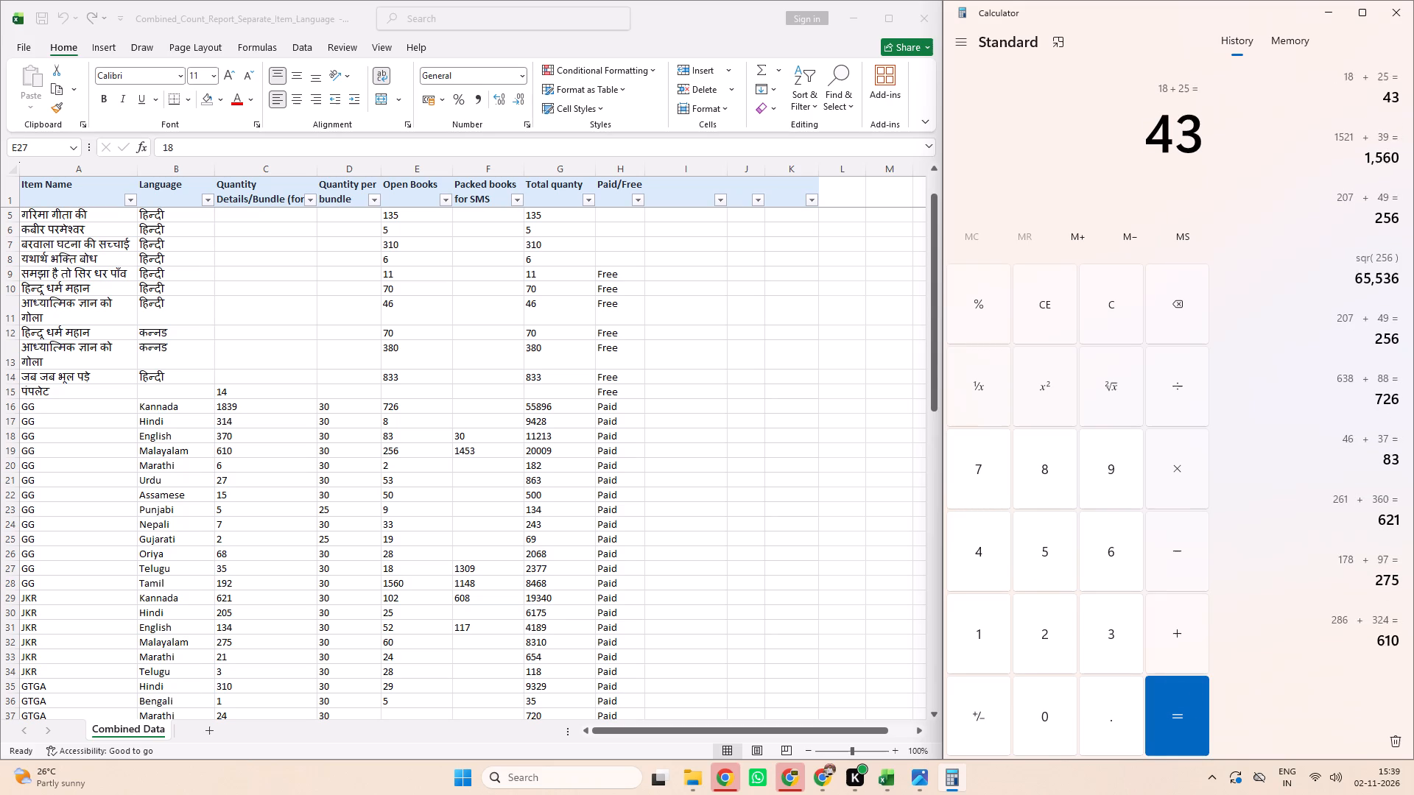
left_click(402, 570)
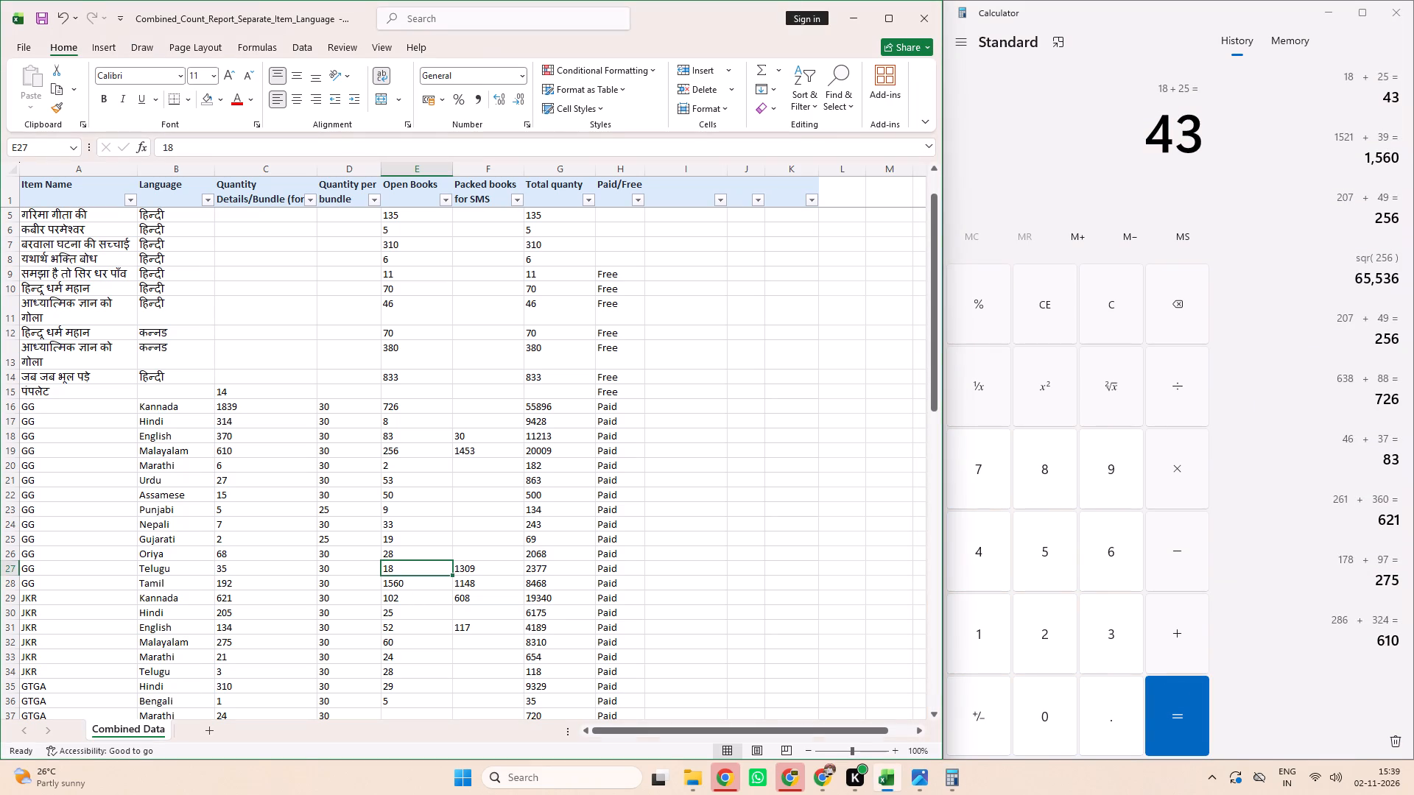
type("43")
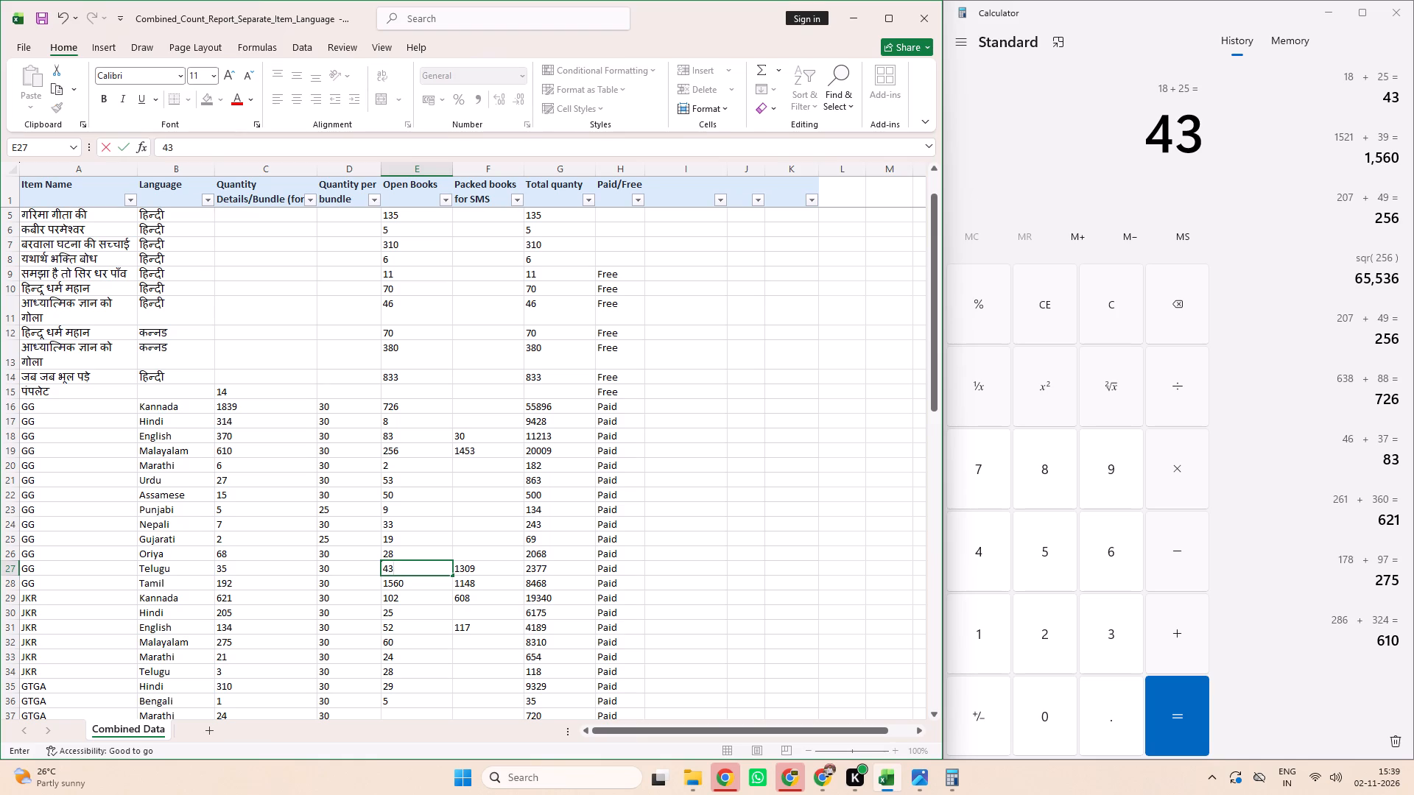
key("Return")
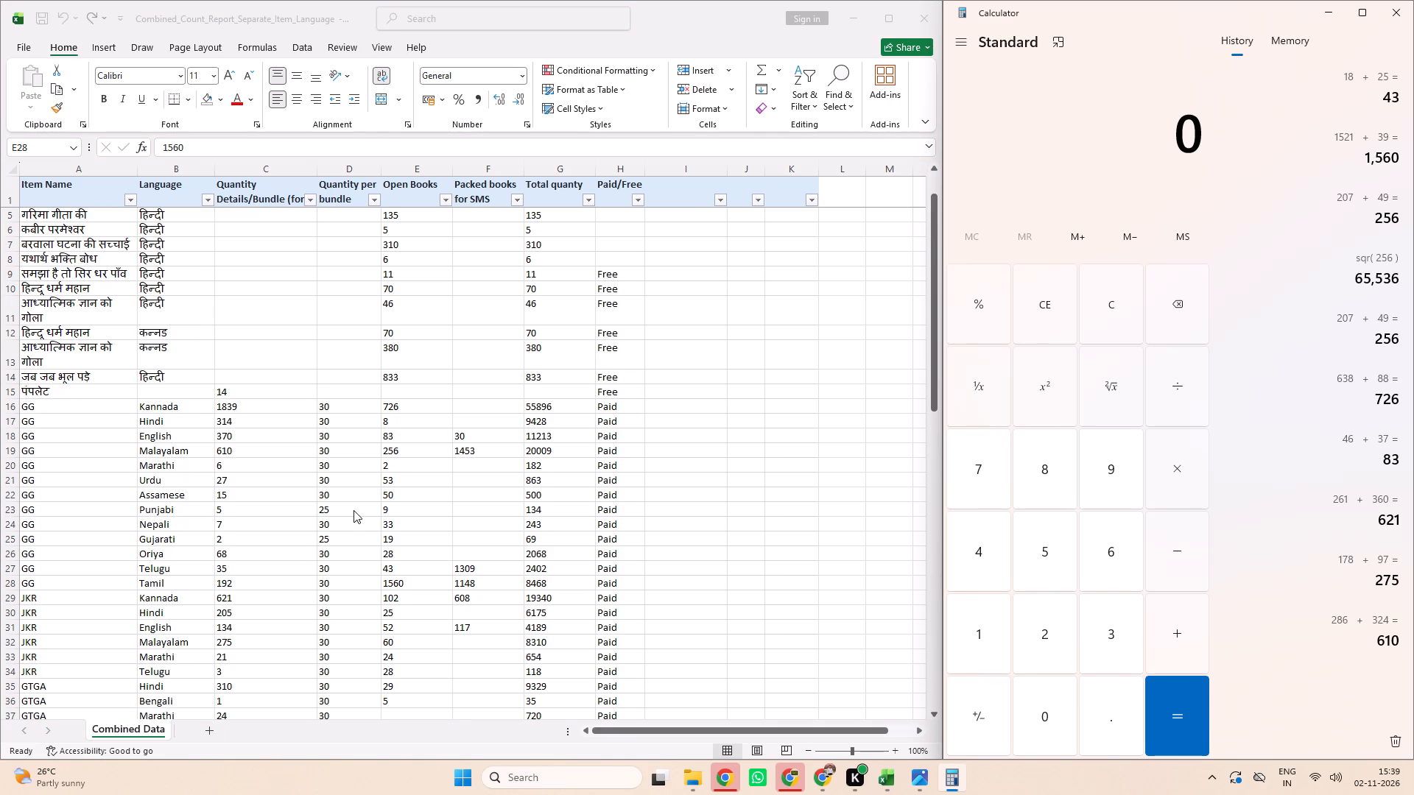
Save the workbook with the updated stock counts.
key("ctrl+s")
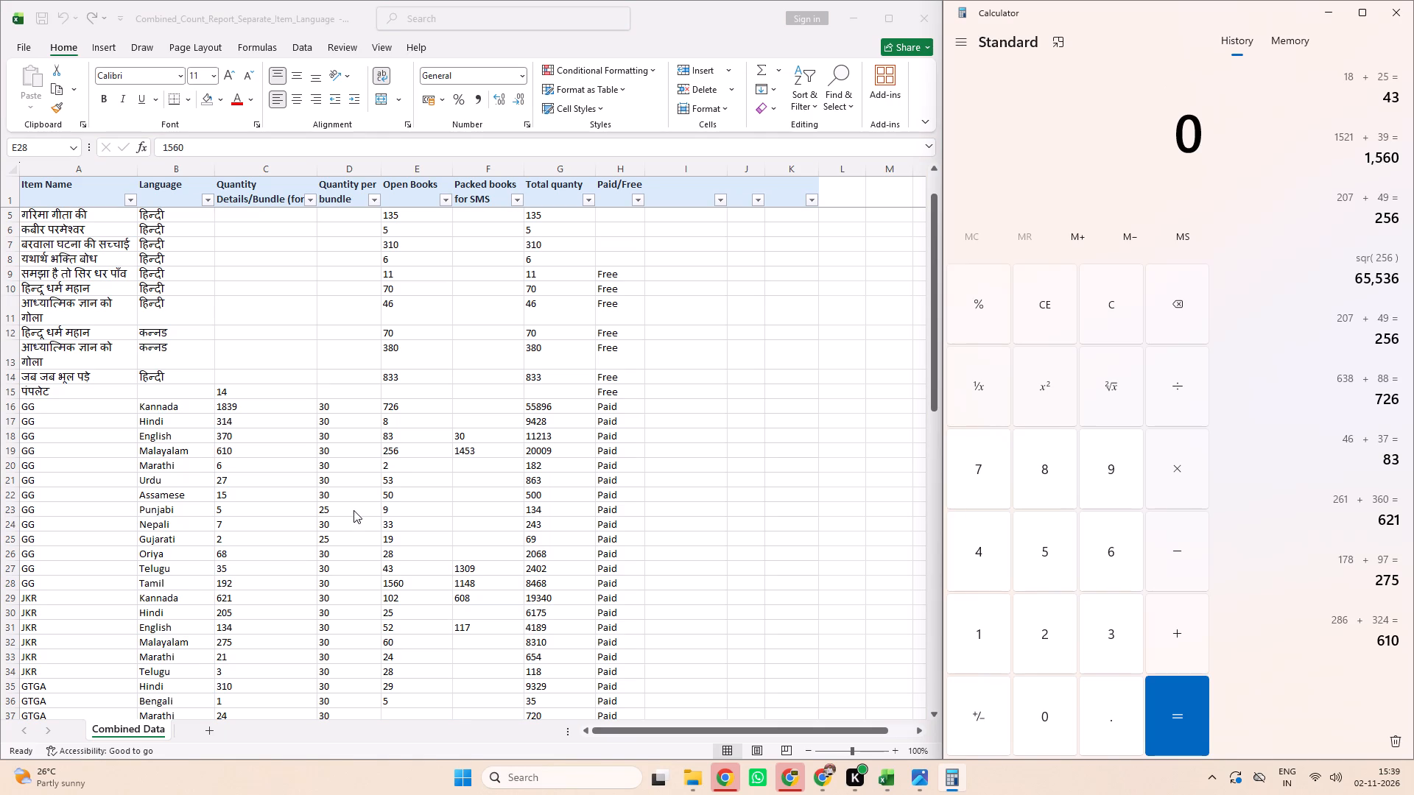
left_click(353, 510)
key("ctrl+s")
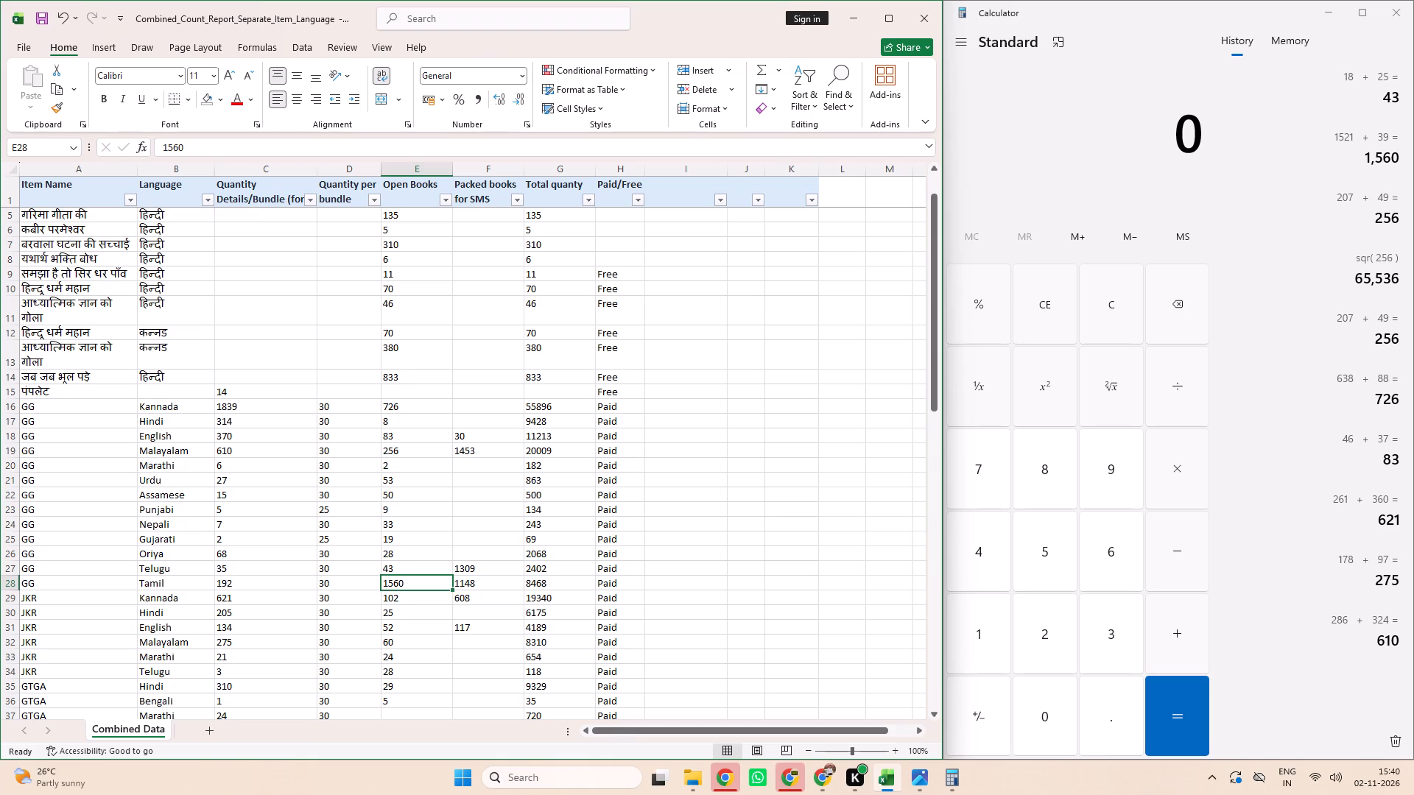
Fill the blank Paid/Free cells in rows 2 to 8 with Paid, copying the value from the GG rows.
scroll(689, 509, "up", 2)
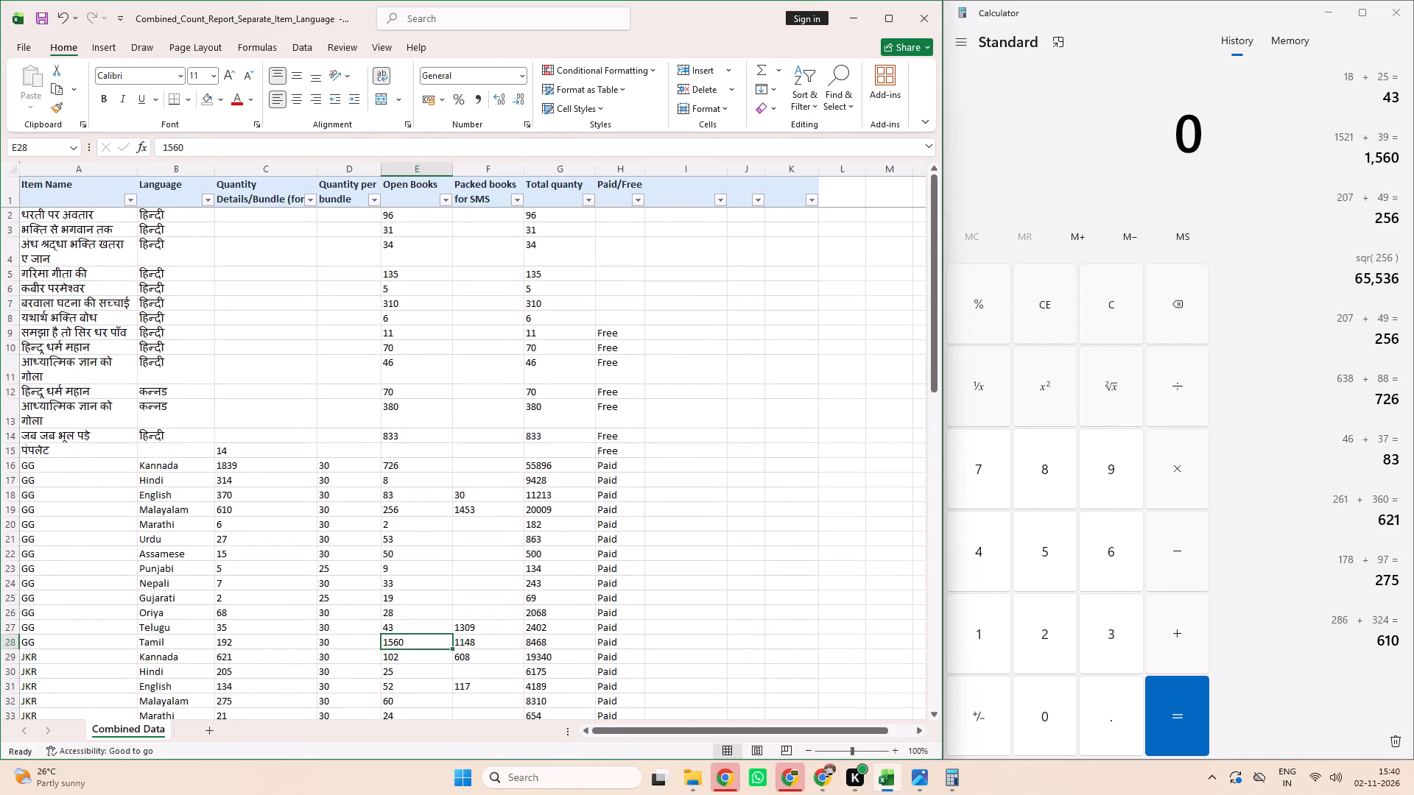
left_click(613, 214)
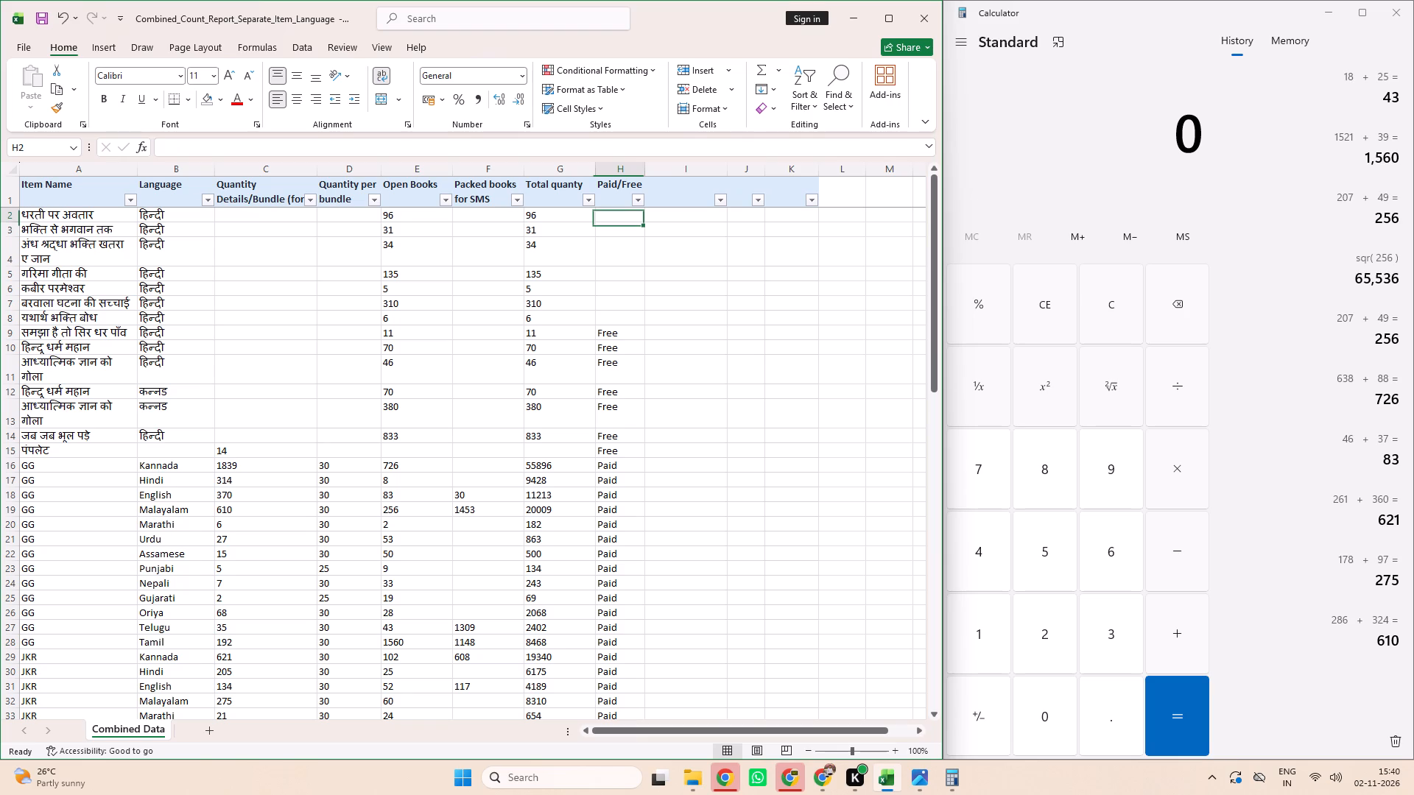
left_click_drag(615, 464, 618, 540)
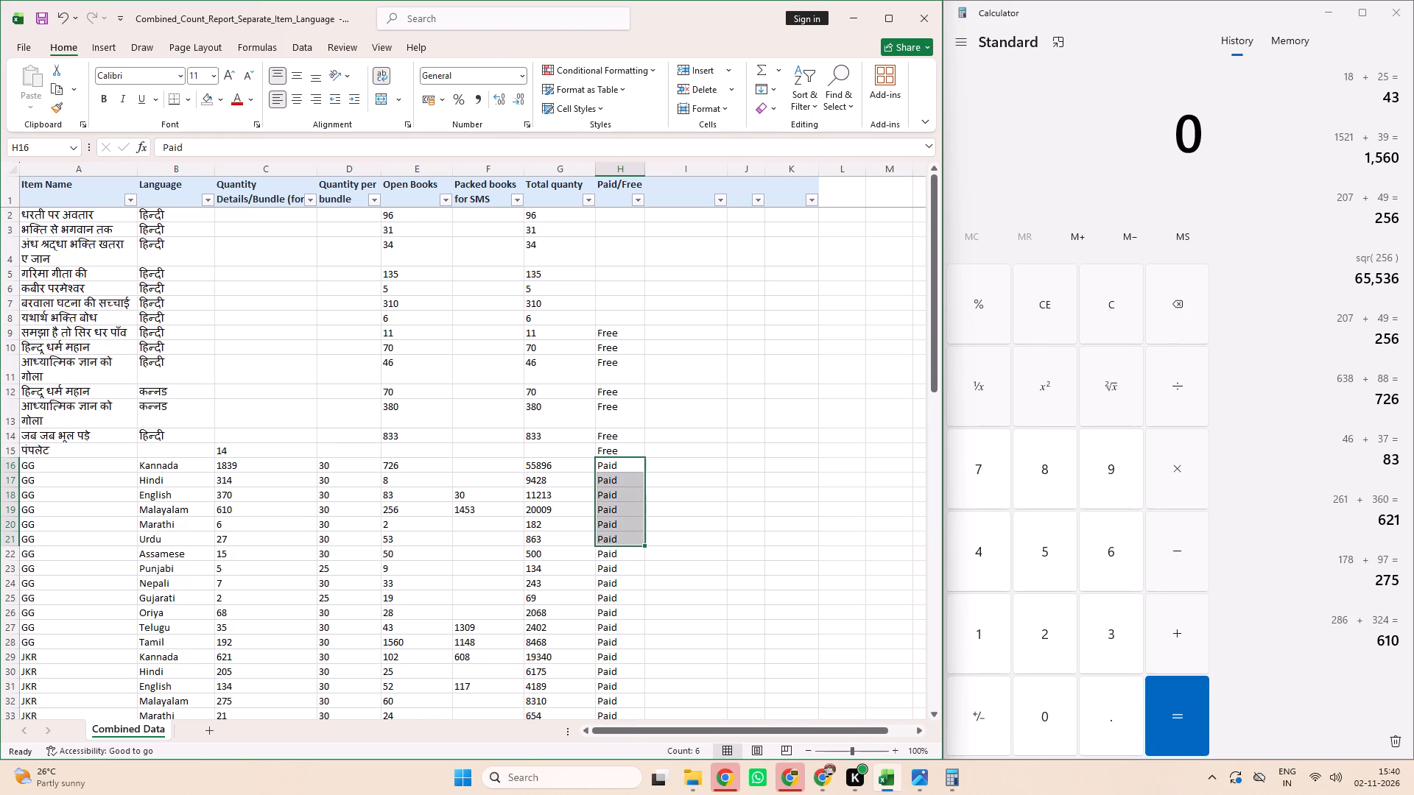
key("ctrl+c")
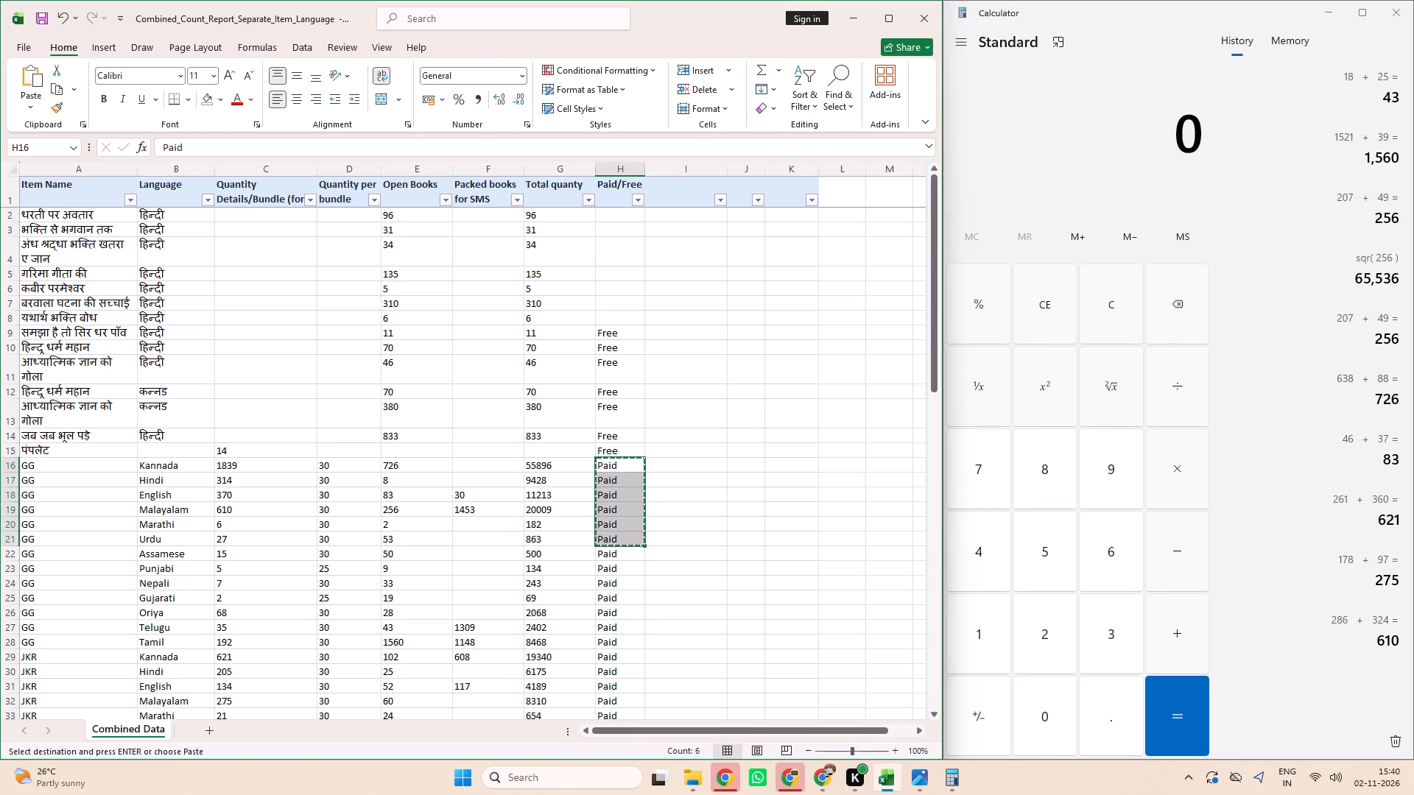
left_click(611, 211)
key("ctrl+v")
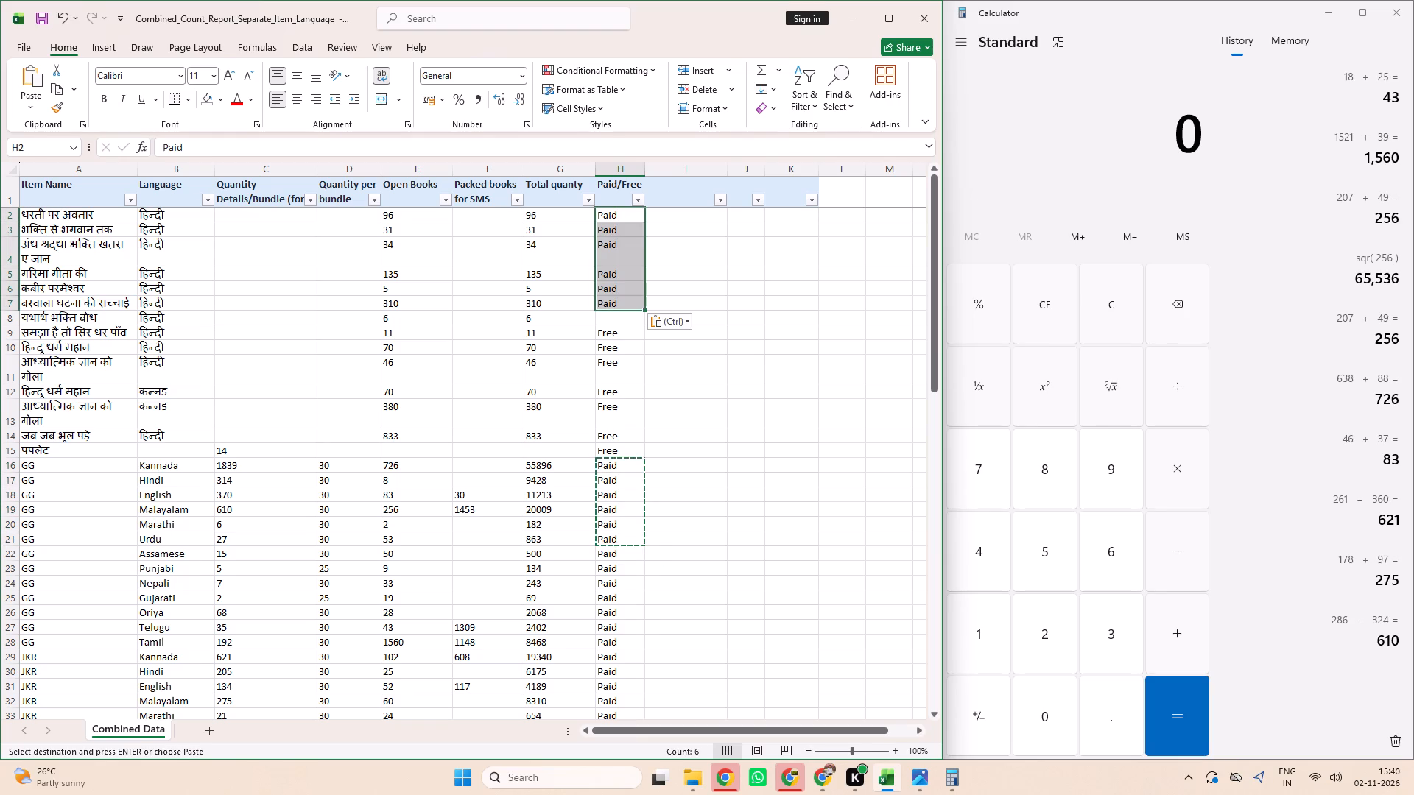
left_click(608, 321)
key("ctrl+d")
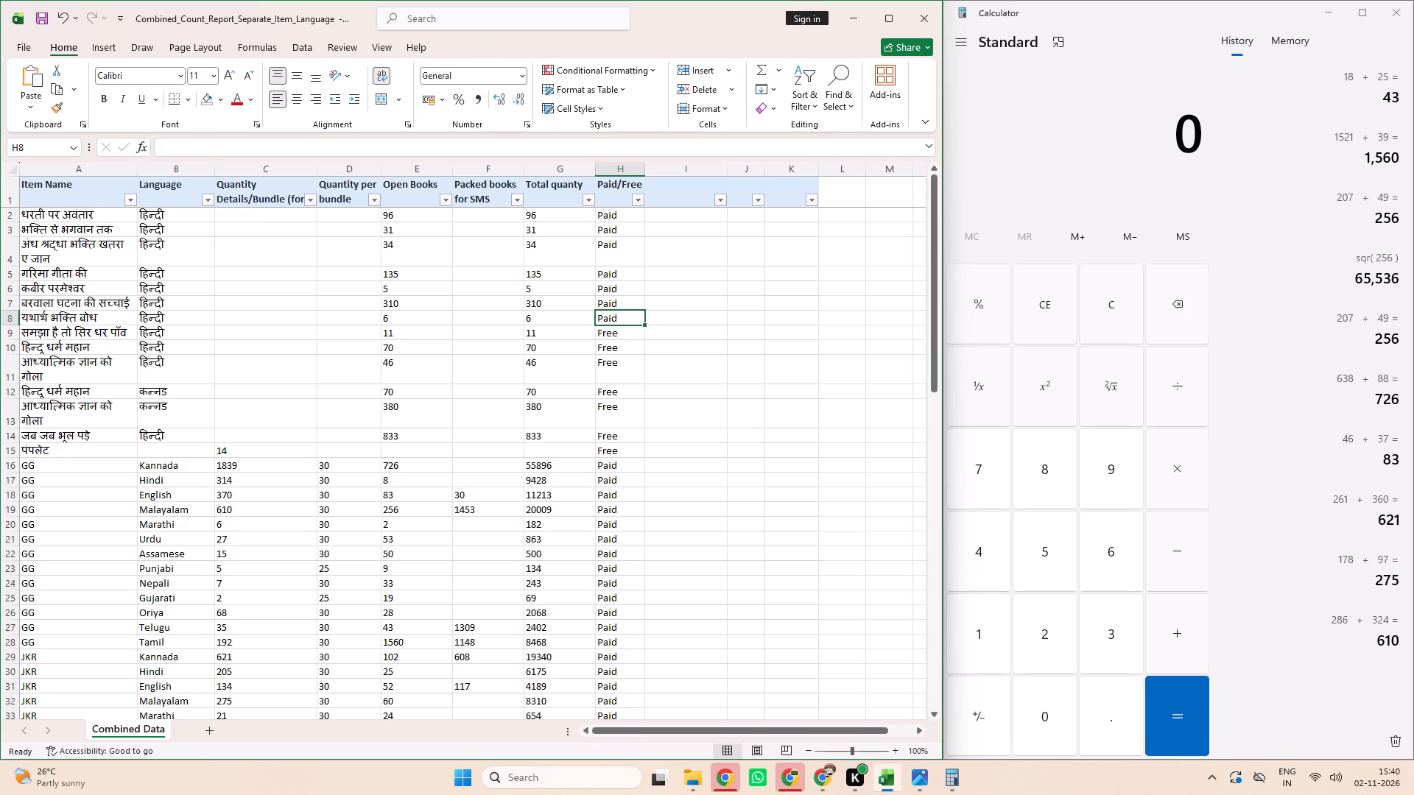
Change the Paid/Free value of the बरवाला घटना की सच्चाई row to Free.
left_click(608, 303)
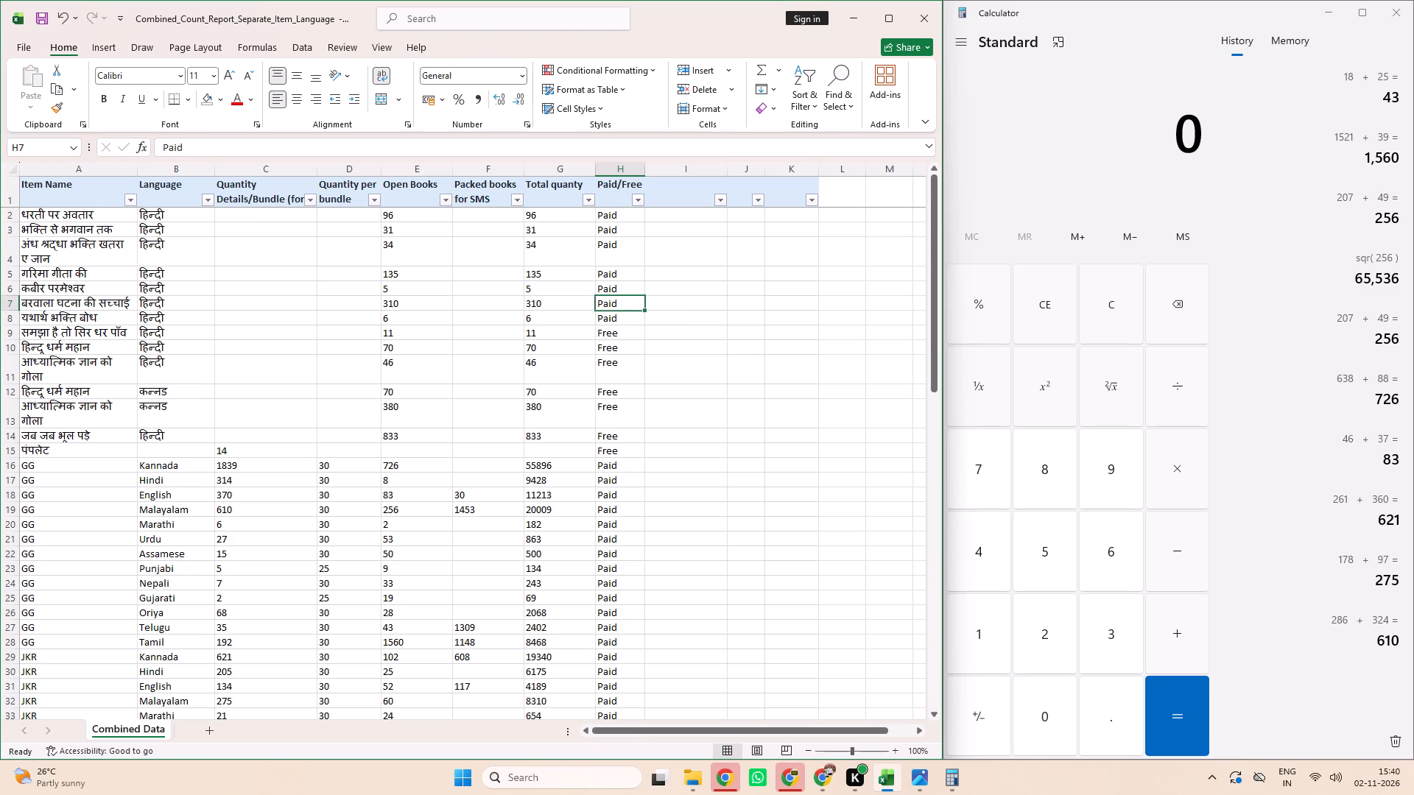
type("Free")
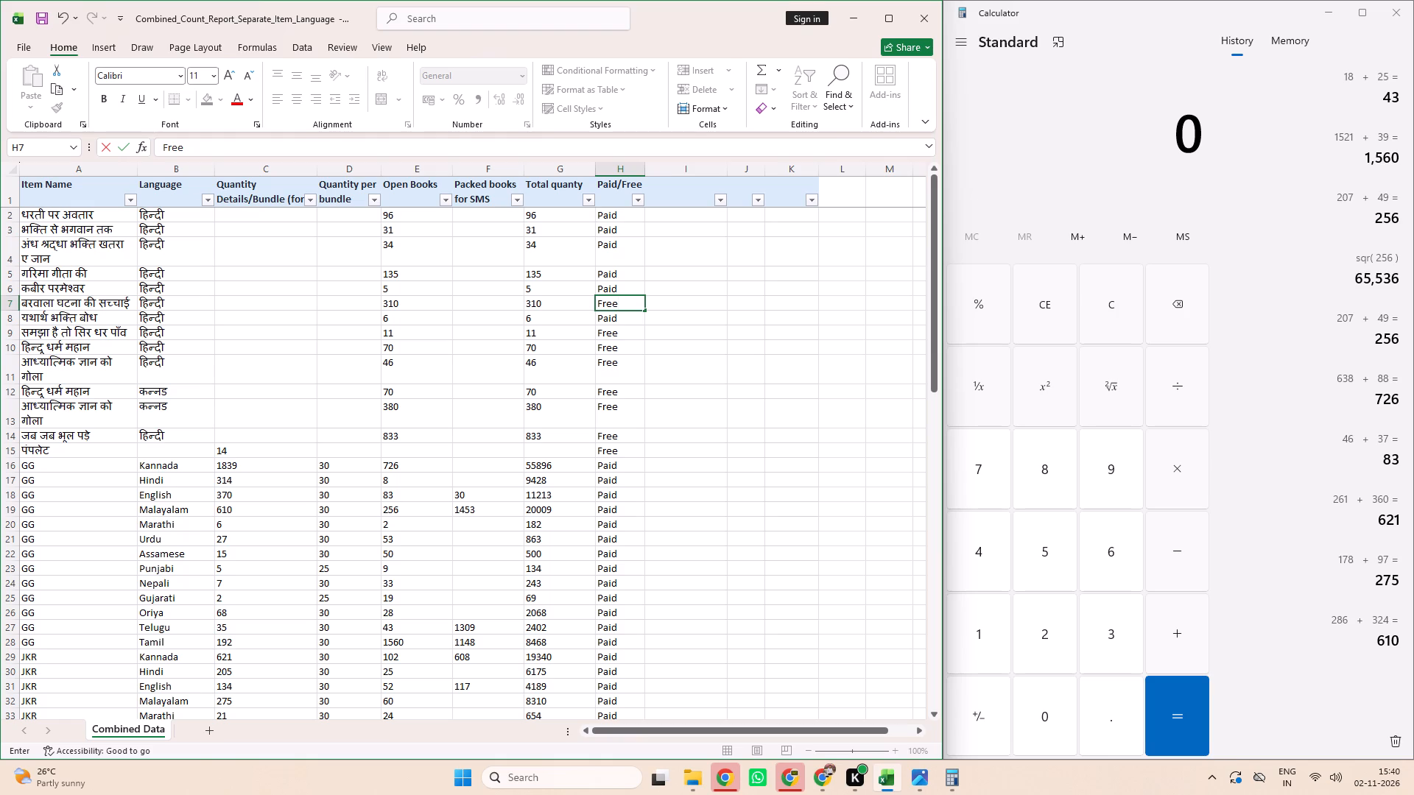
left_click(613, 252)
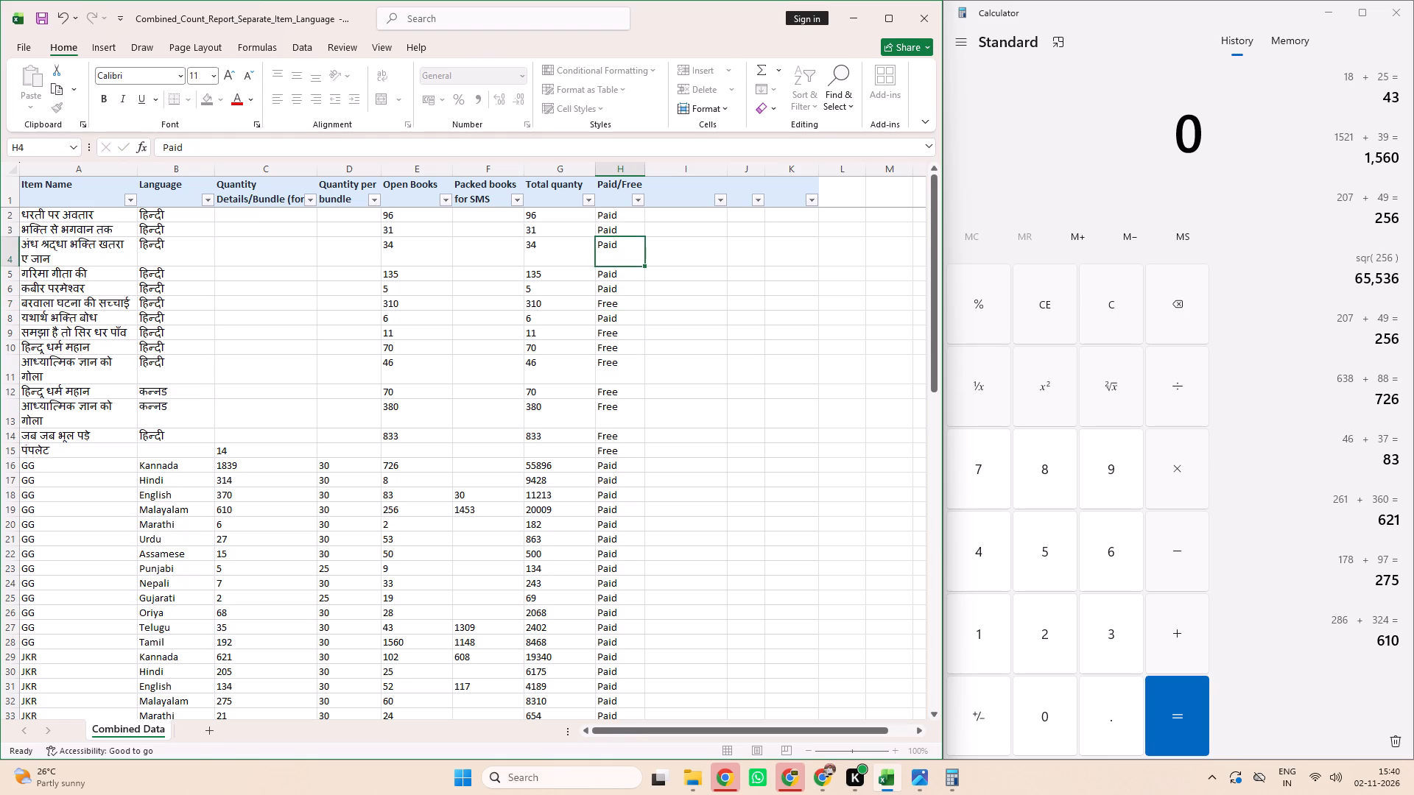
Add the column headers Price and Total Amount in I1 and J1, following the Paid/Free header.
left_click(686, 188)
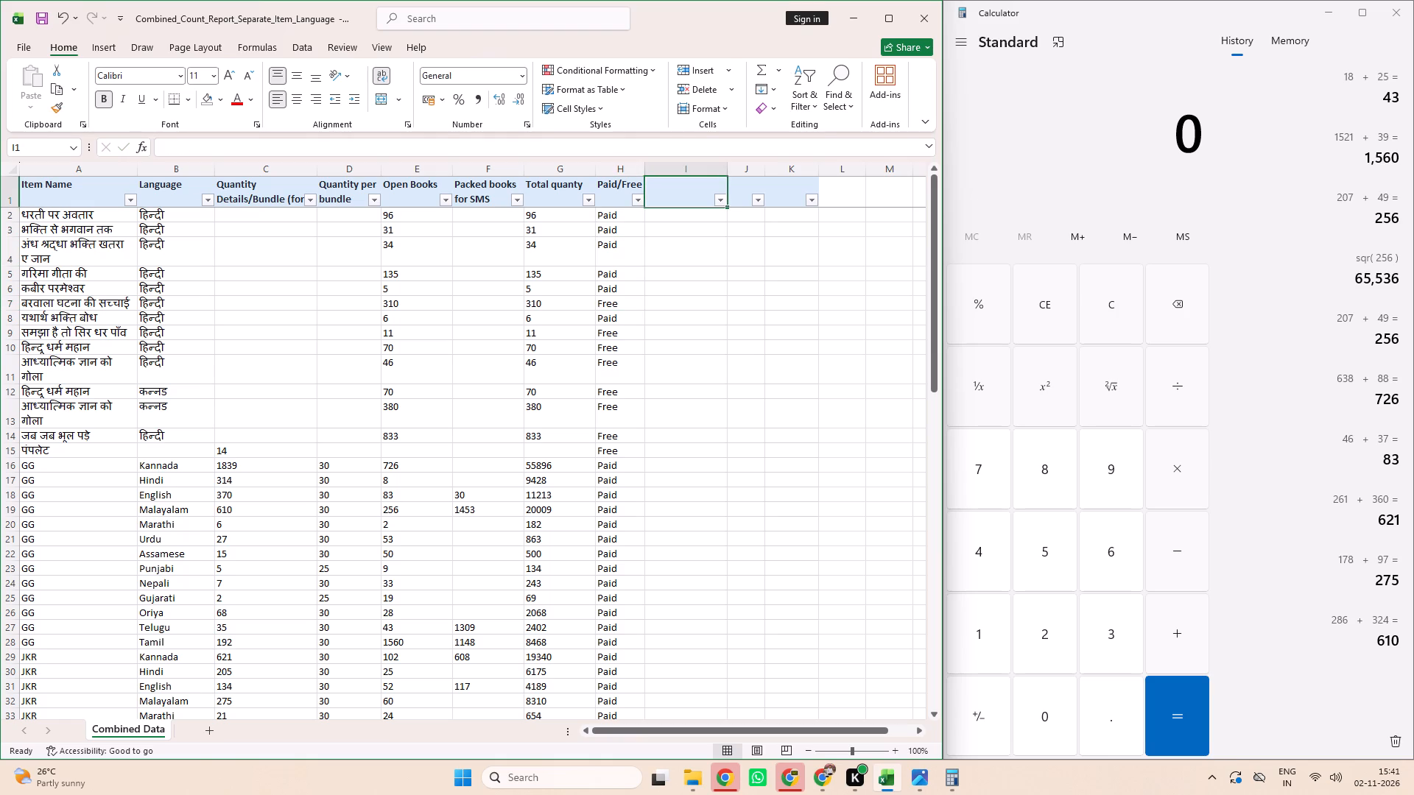
type("Price")
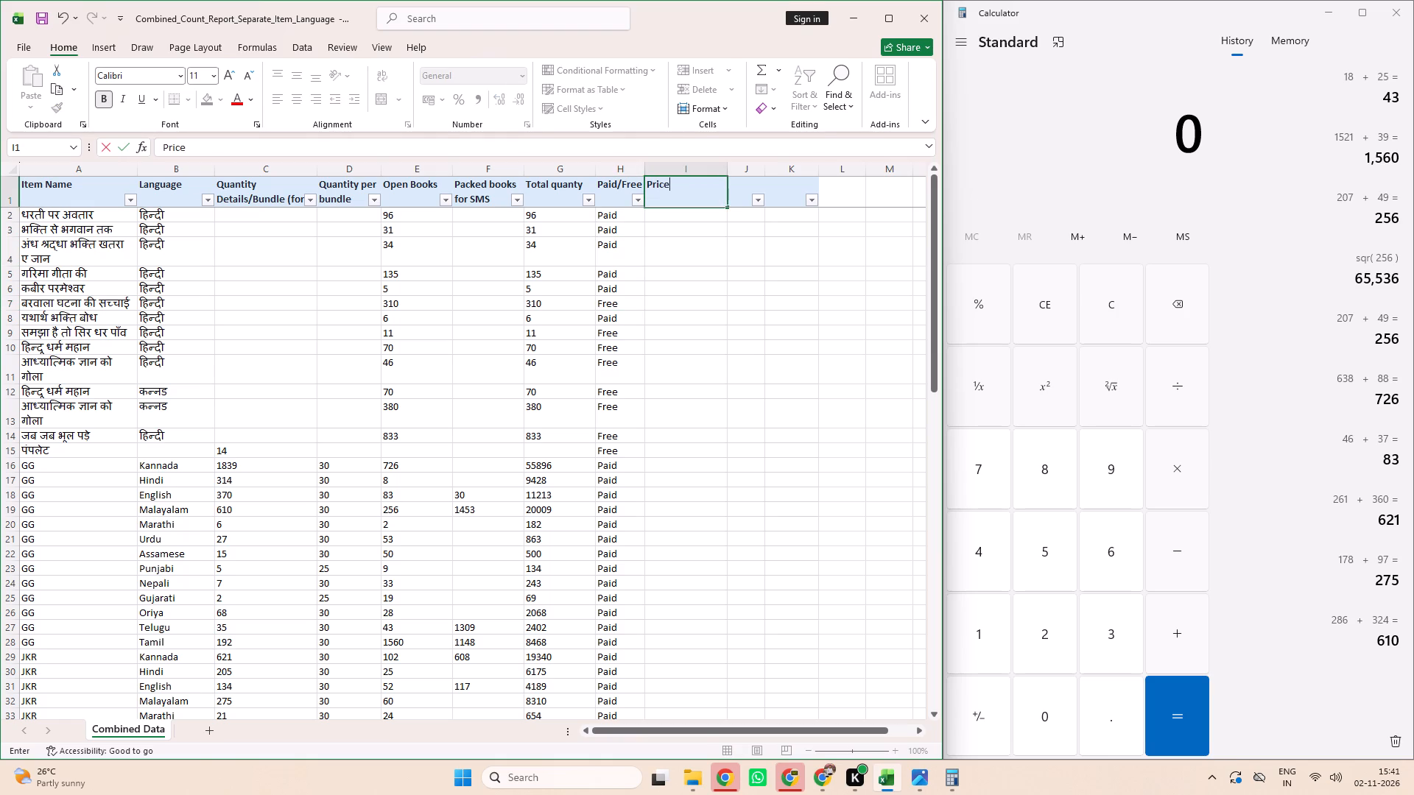
key("Right")
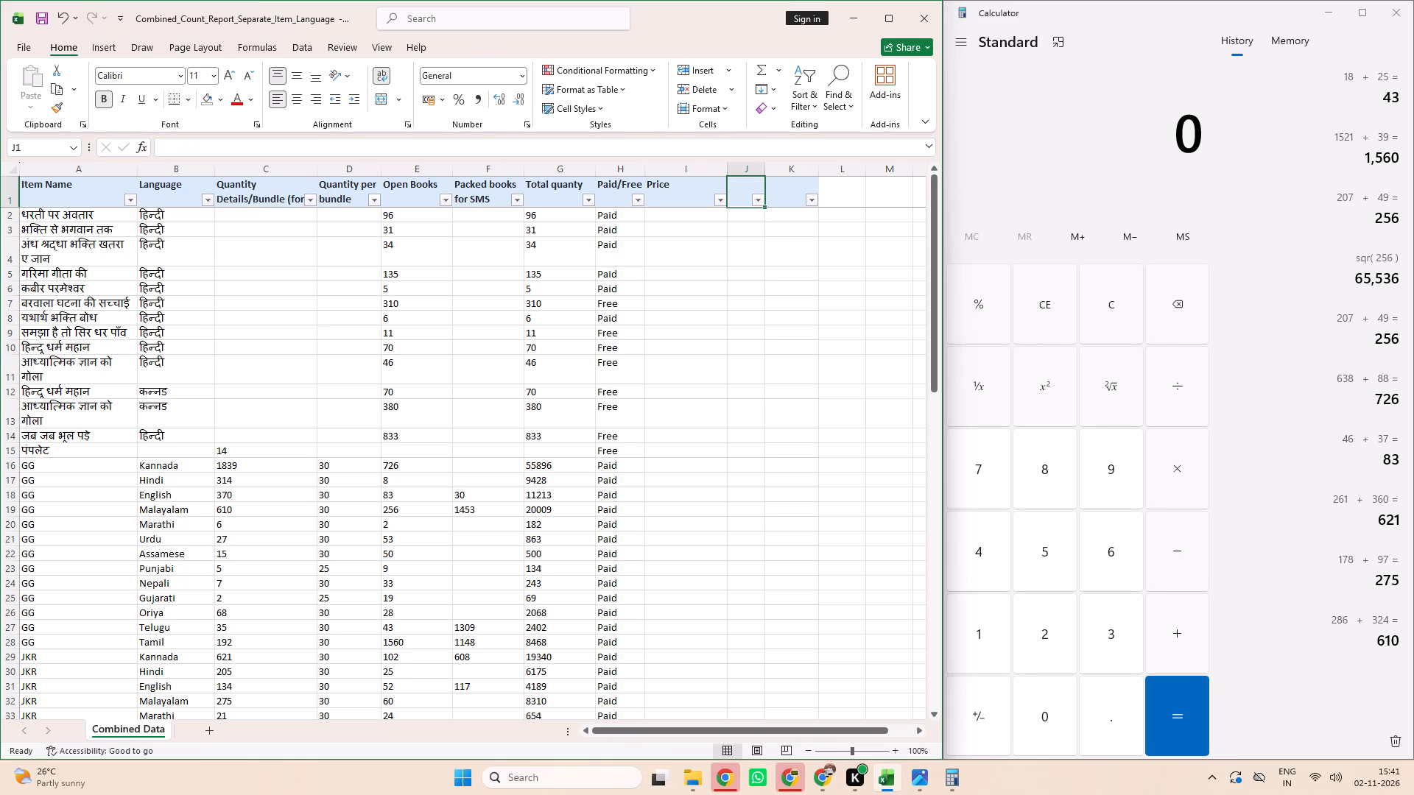
type("Total a")
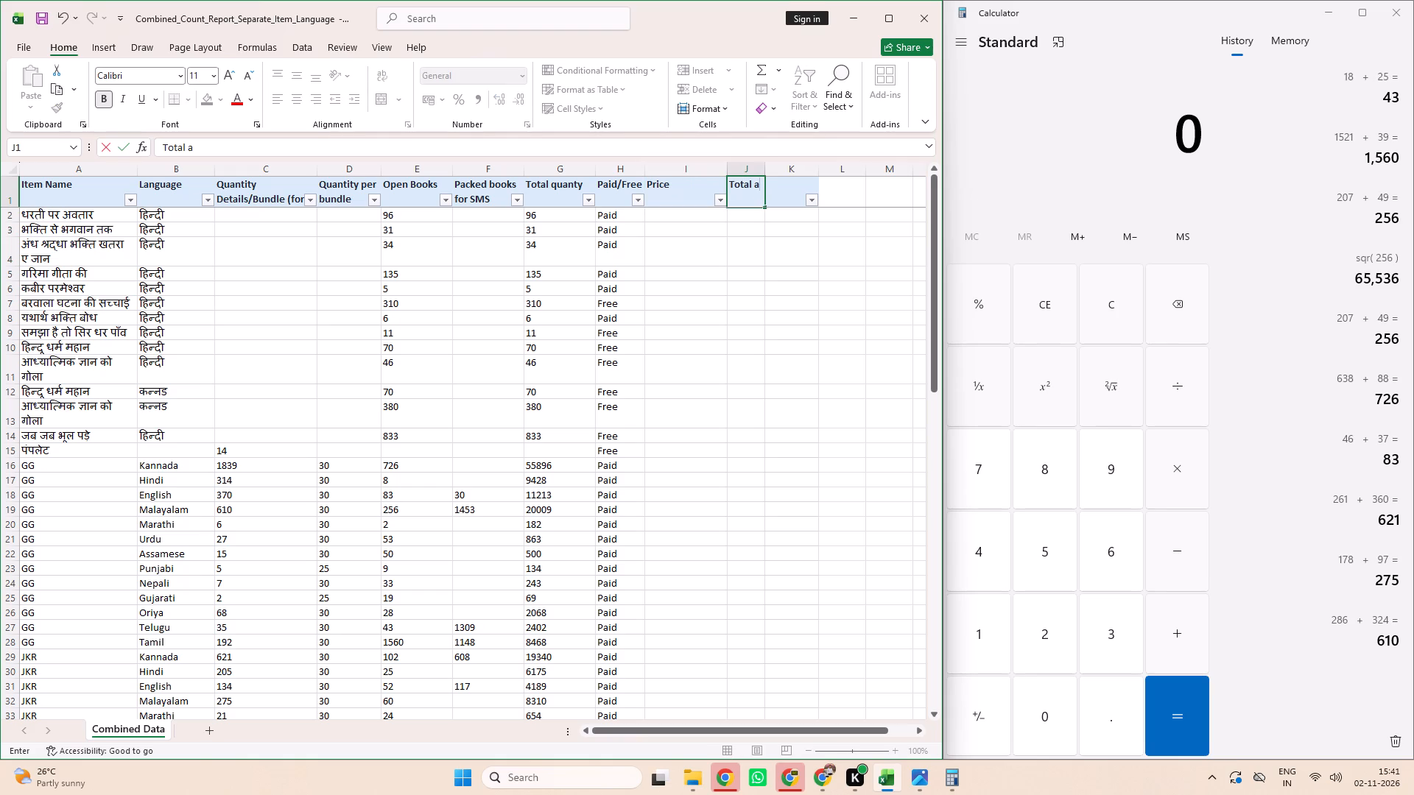
key("shift+BackSpace")
type("Amount")
key("Return")
Widen column J so the Total Amount header fits without breaking mid-word.
left_click_drag(766, 167, 773, 167)
left_click_drag(773, 168, 785, 169)
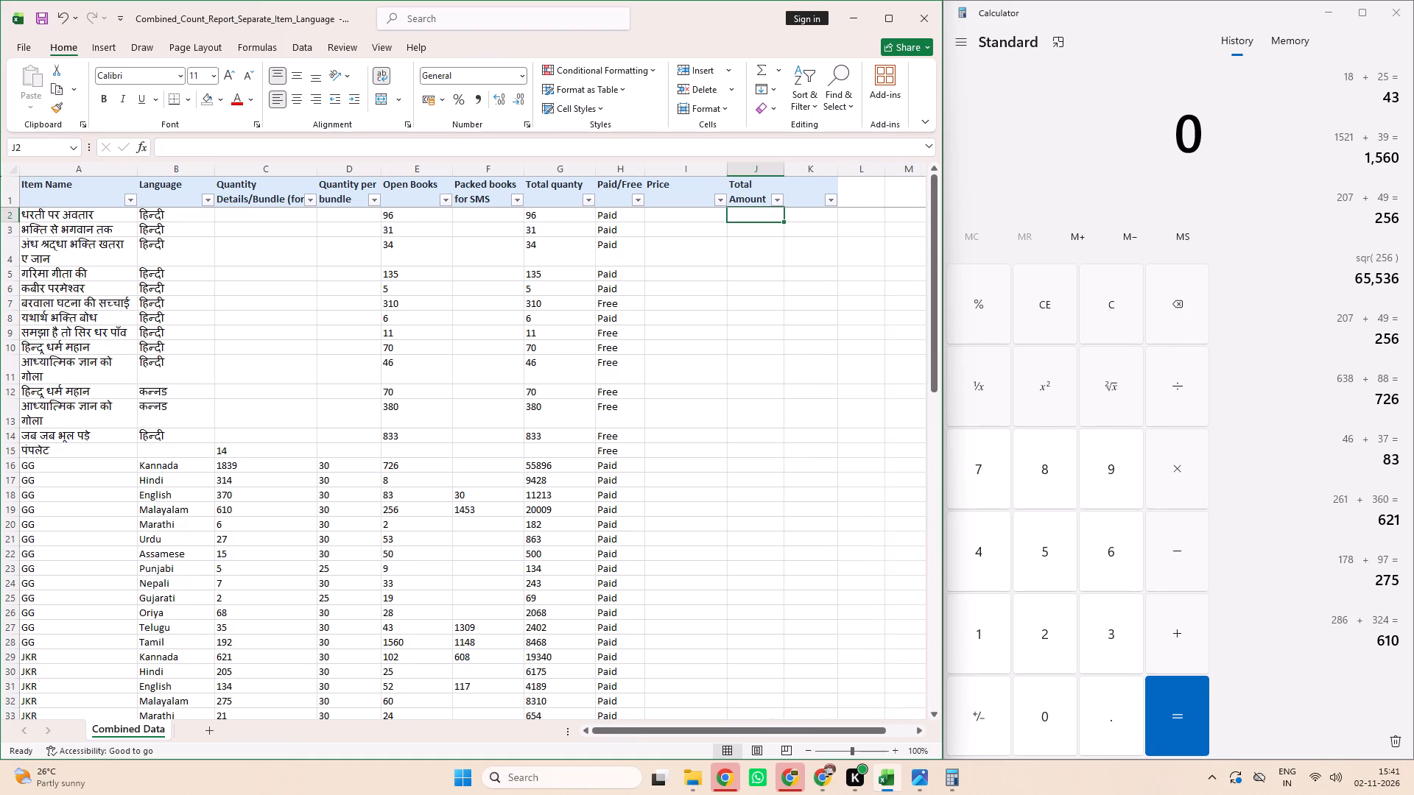
left_click(723, 200)
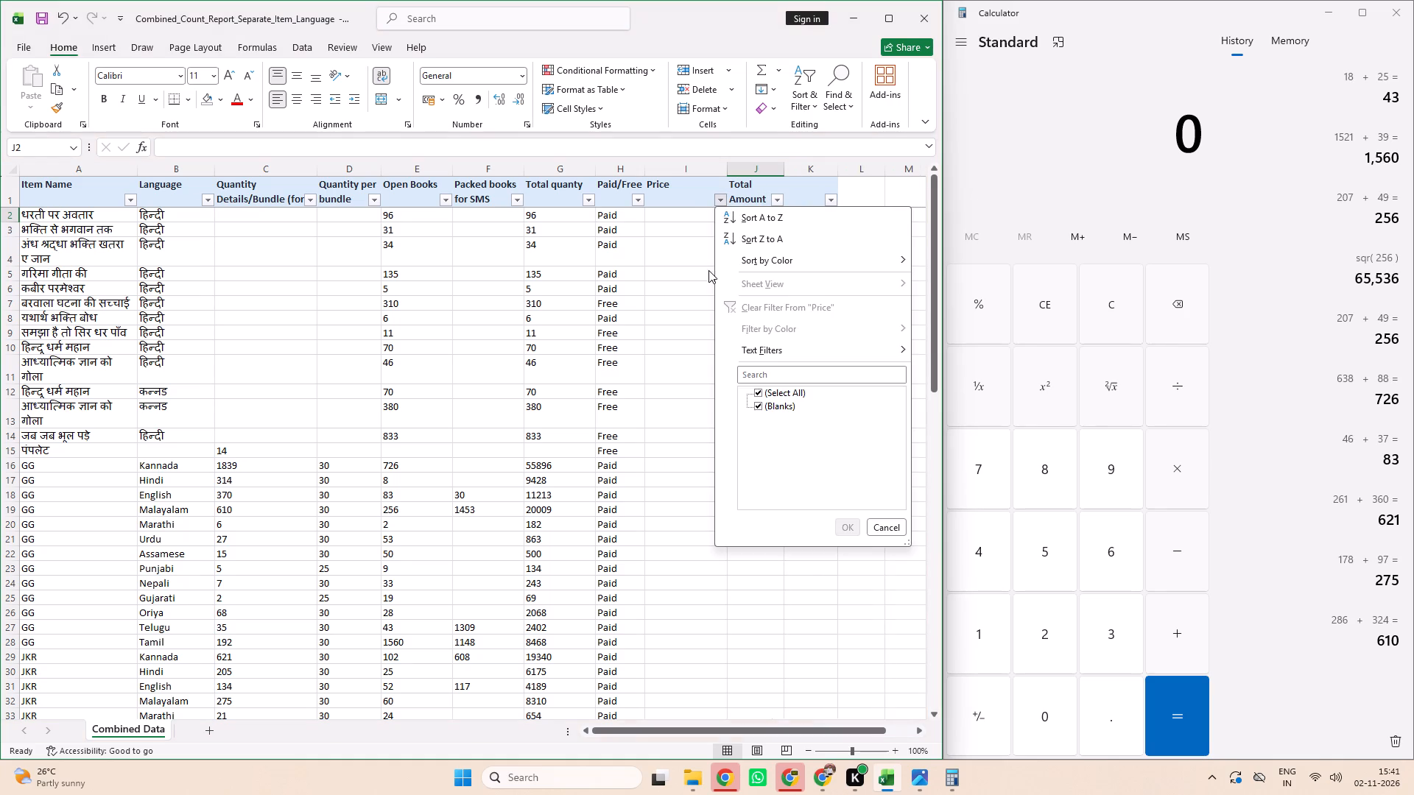
left_click(708, 270)
Save the workbook with the new column headers.
key("ctrl+s")
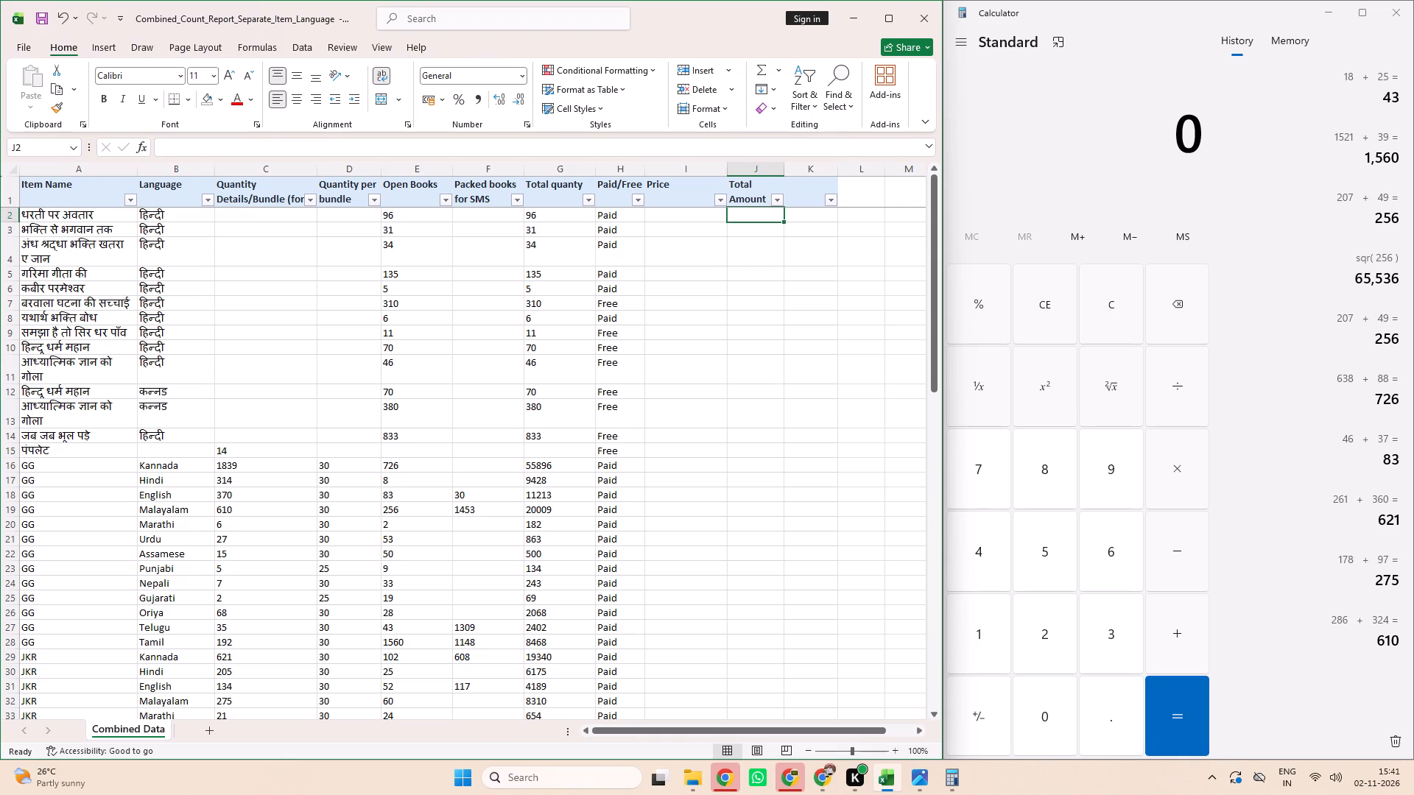
Review the item rows down to the memory card entries at the end of the list and return to the top.
scroll(648, 326, "down", 2)
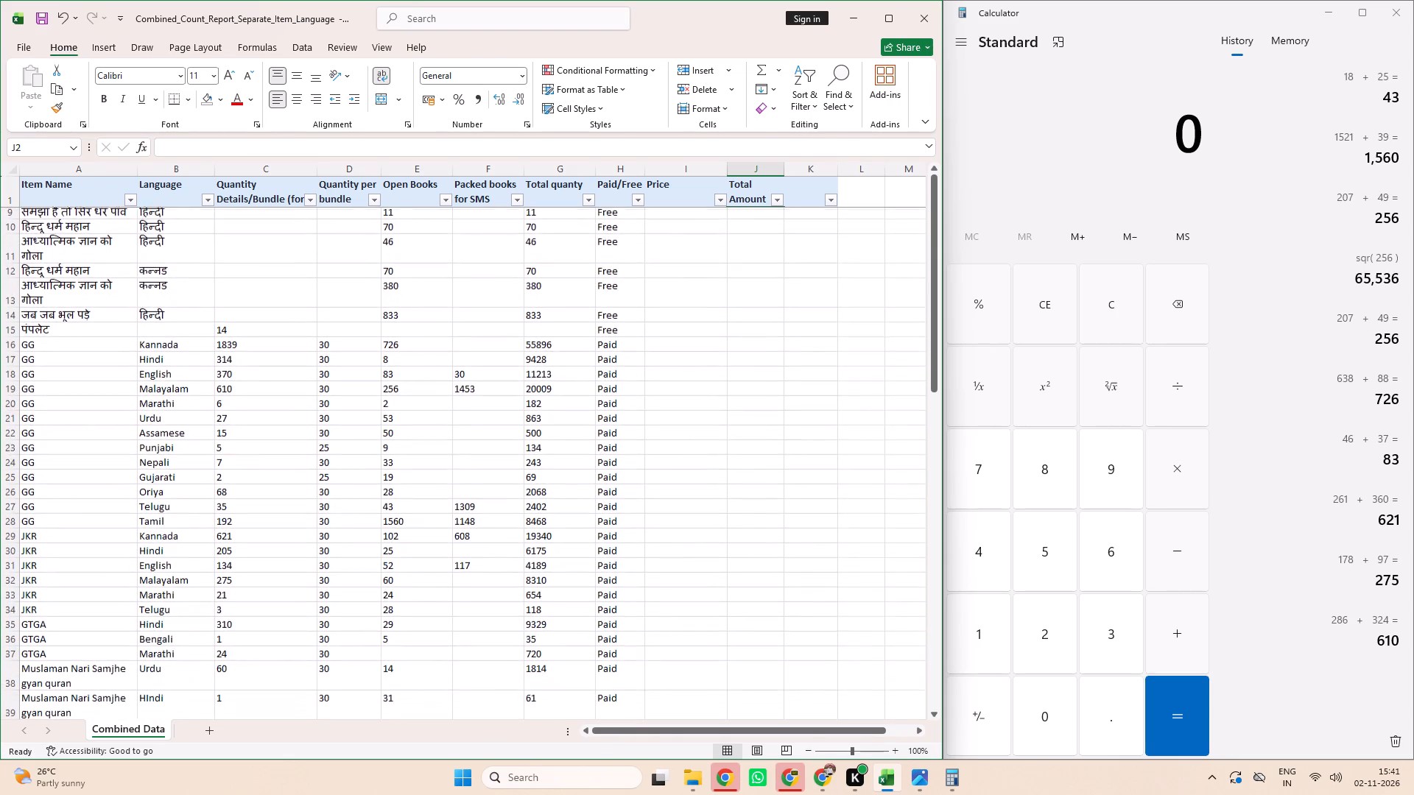
scroll(648, 326, "down", 2)
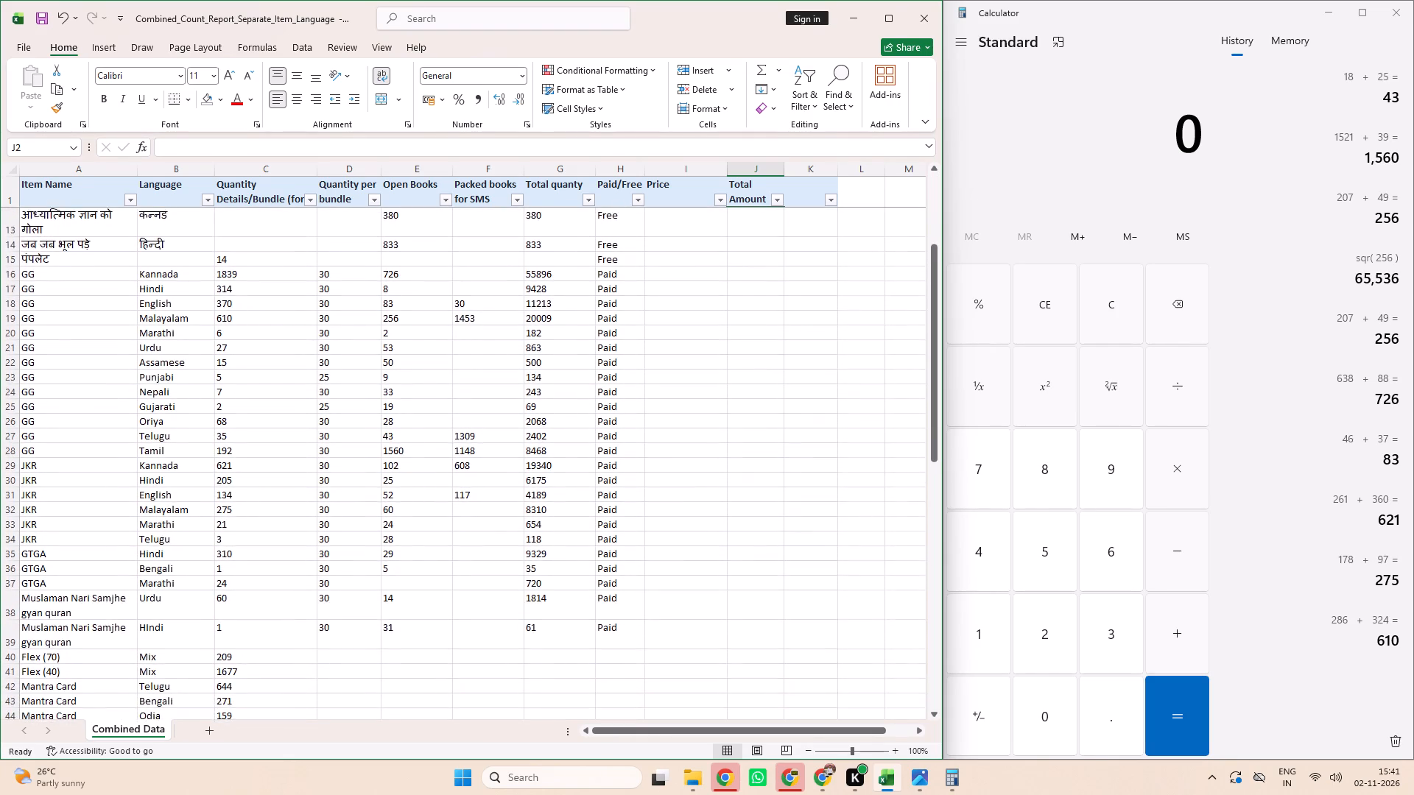
scroll(648, 326, "down", 3)
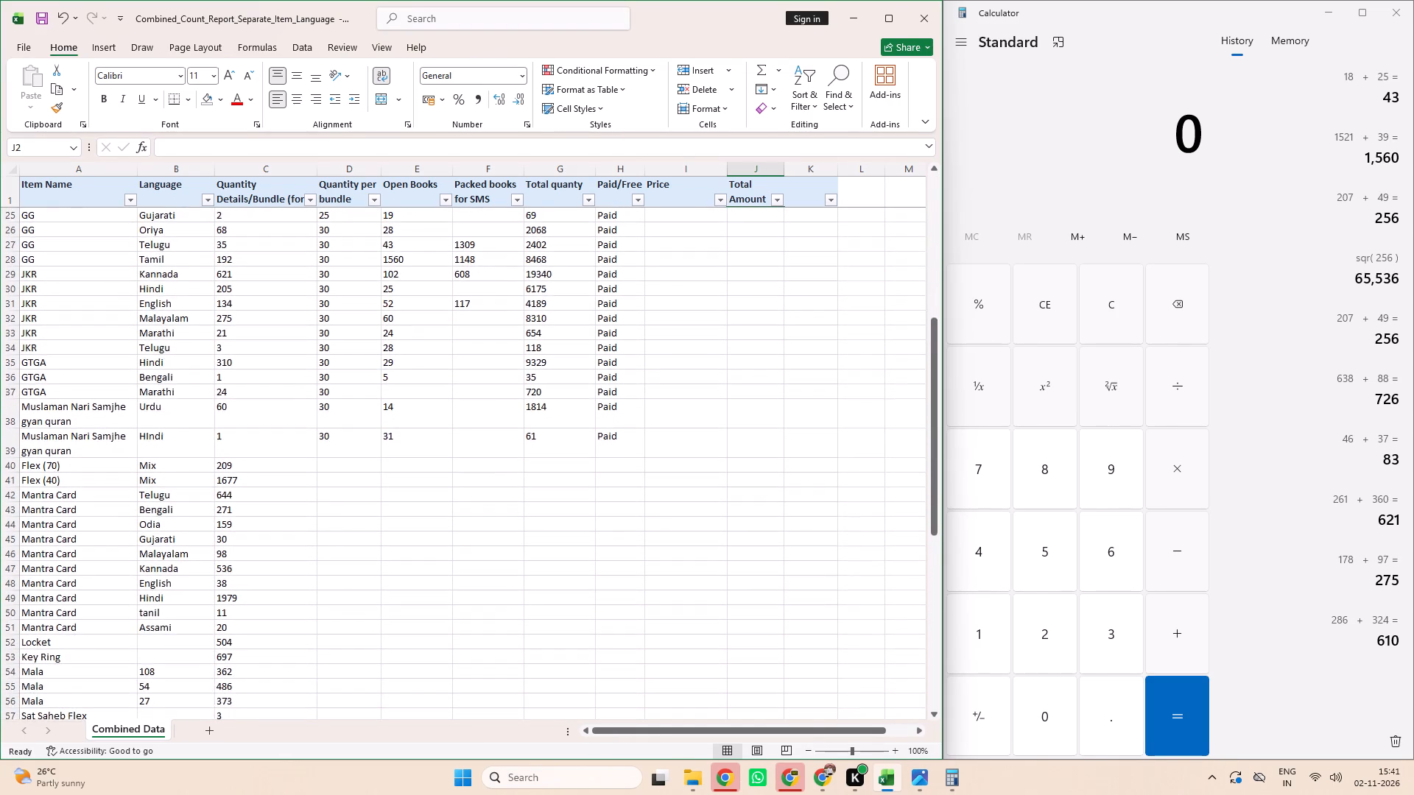
scroll(648, 326, "down", 3)
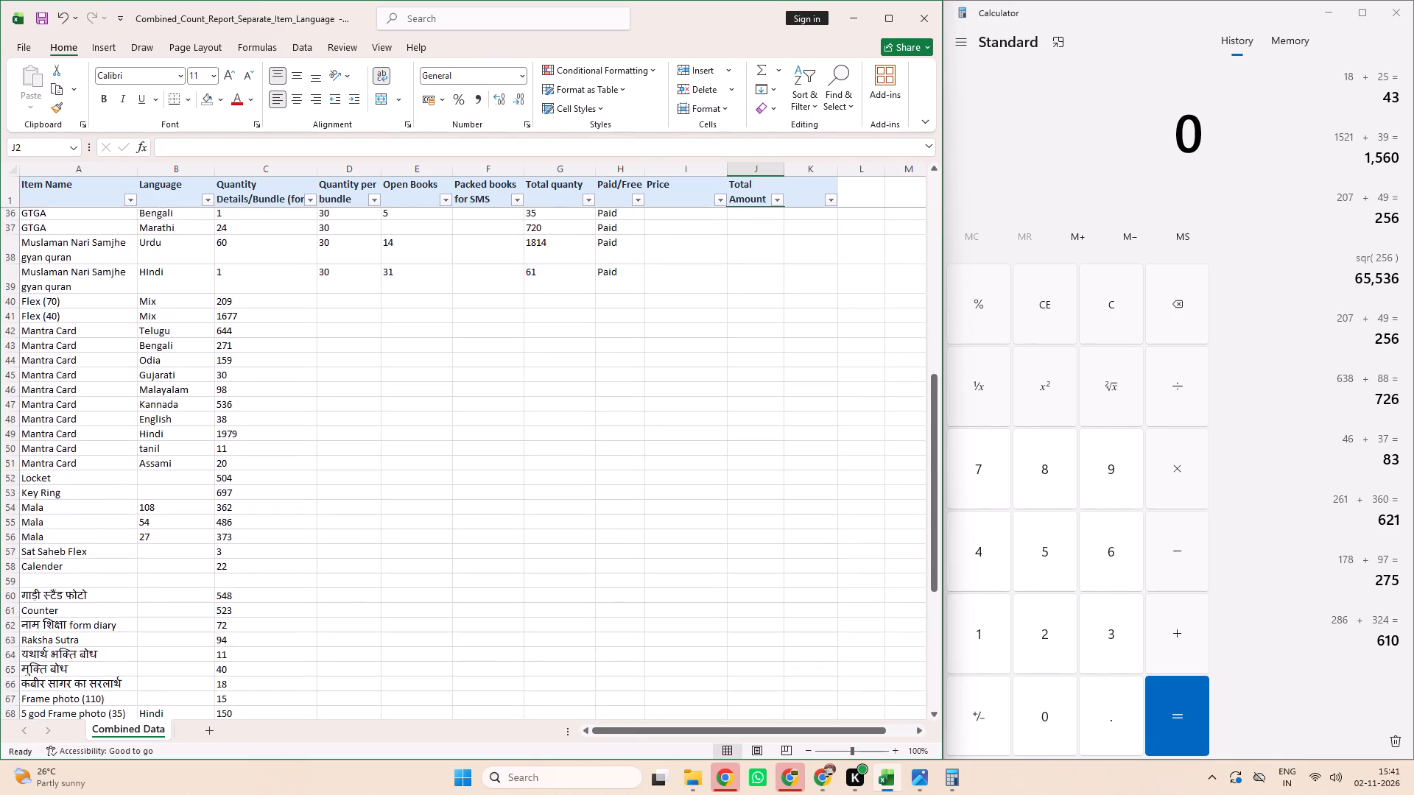
scroll(648, 326, "down", 3)
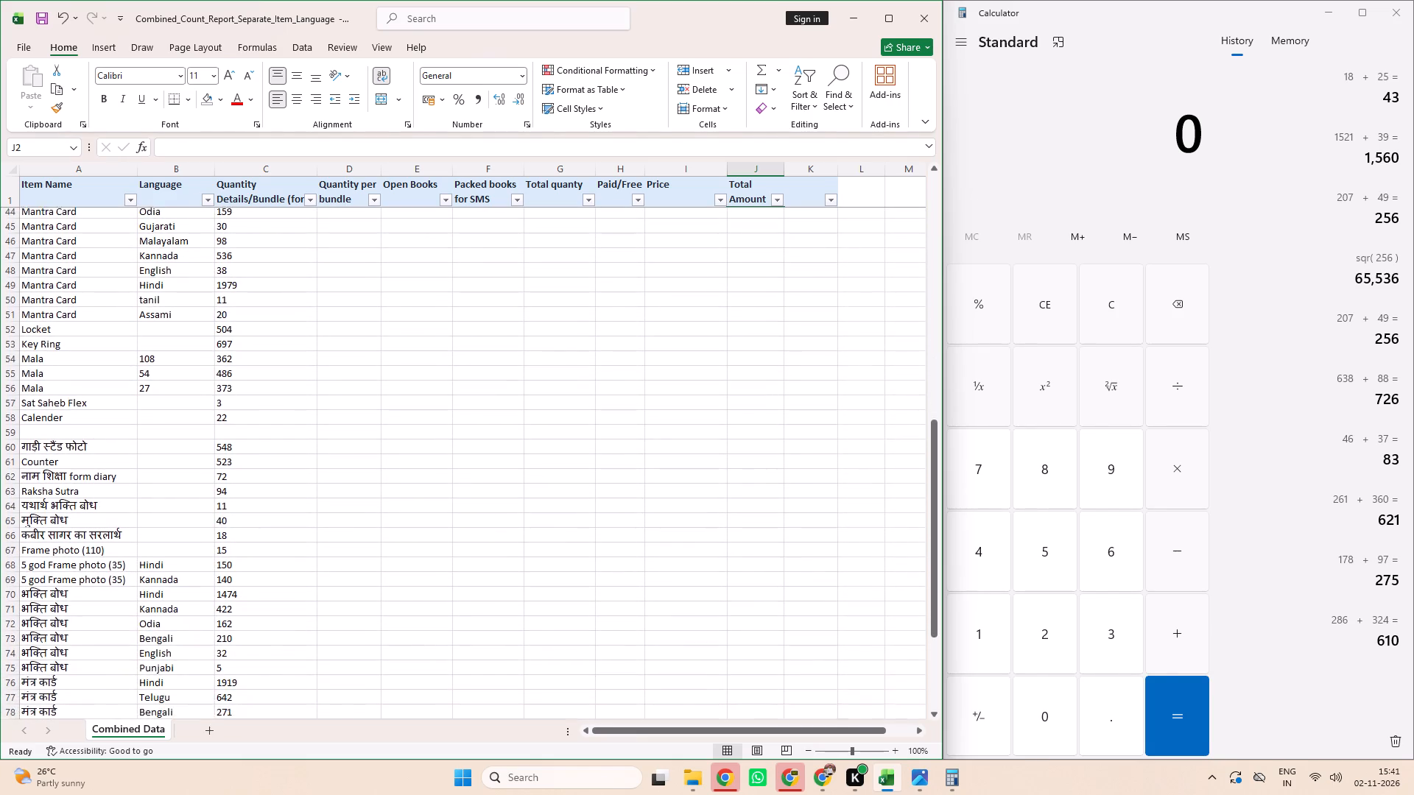
scroll(648, 326, "down", 2)
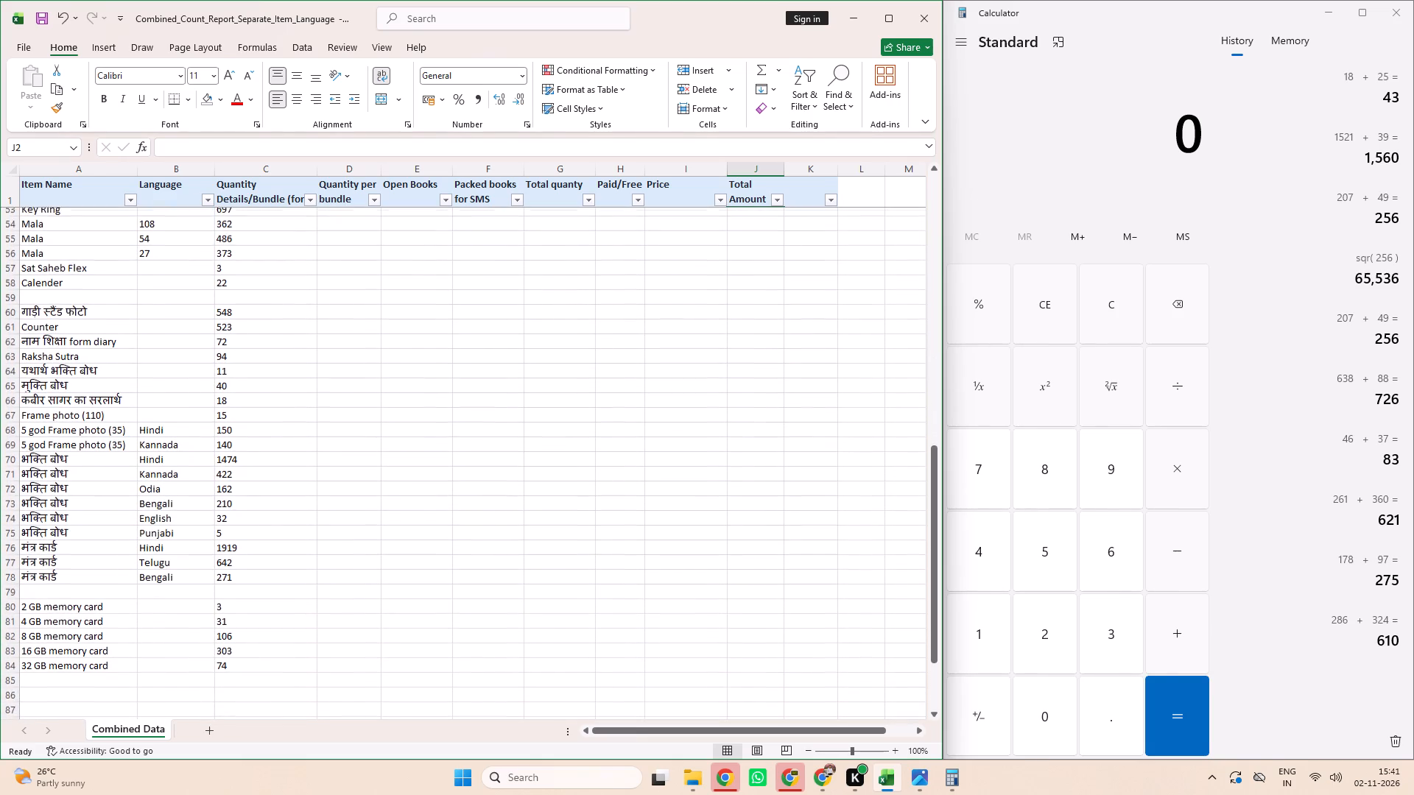
scroll(648, 326, "down", 3)
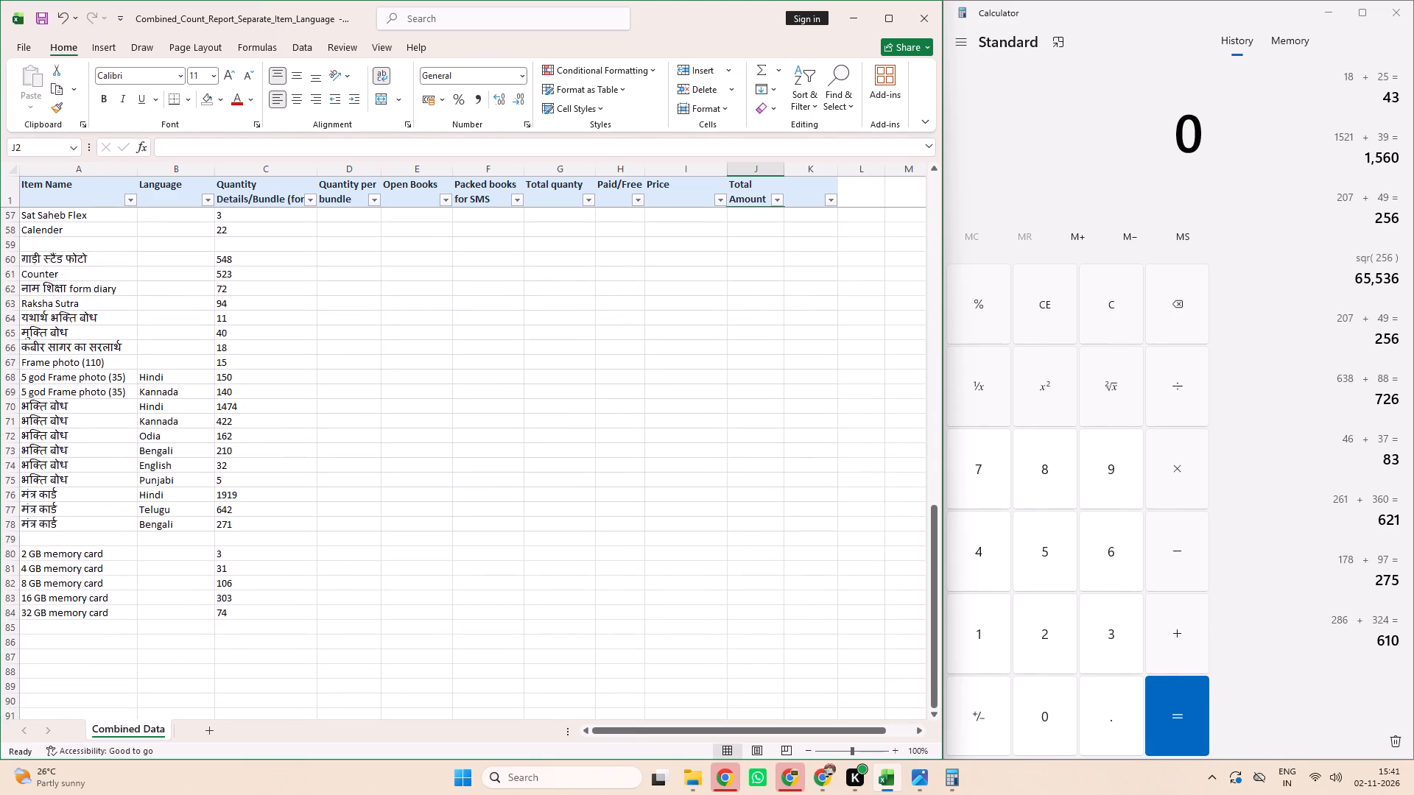
scroll(648, 326, "up", 5)
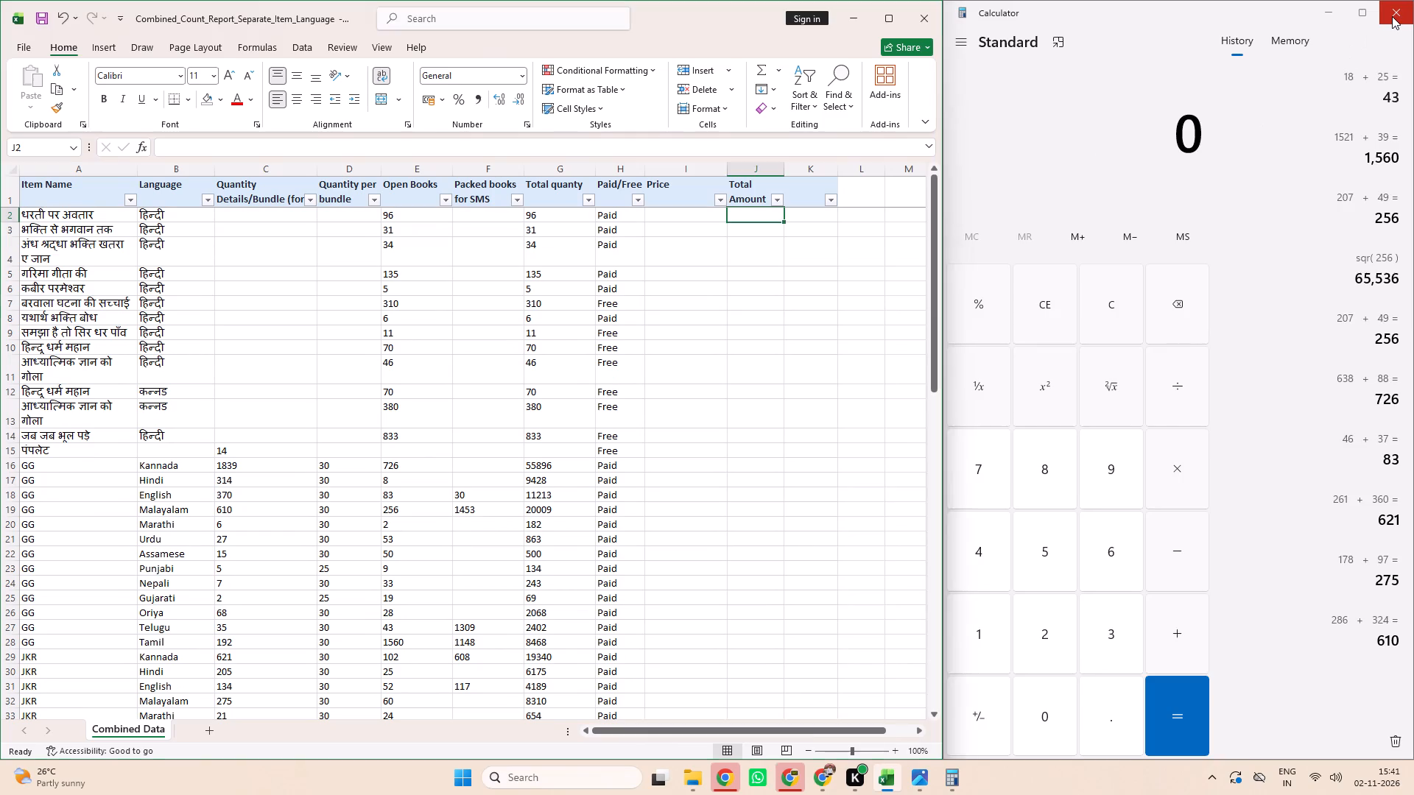
Close Calculator and maximize the workbook window.
left_click(1392, 16)
left_click(884, 26)
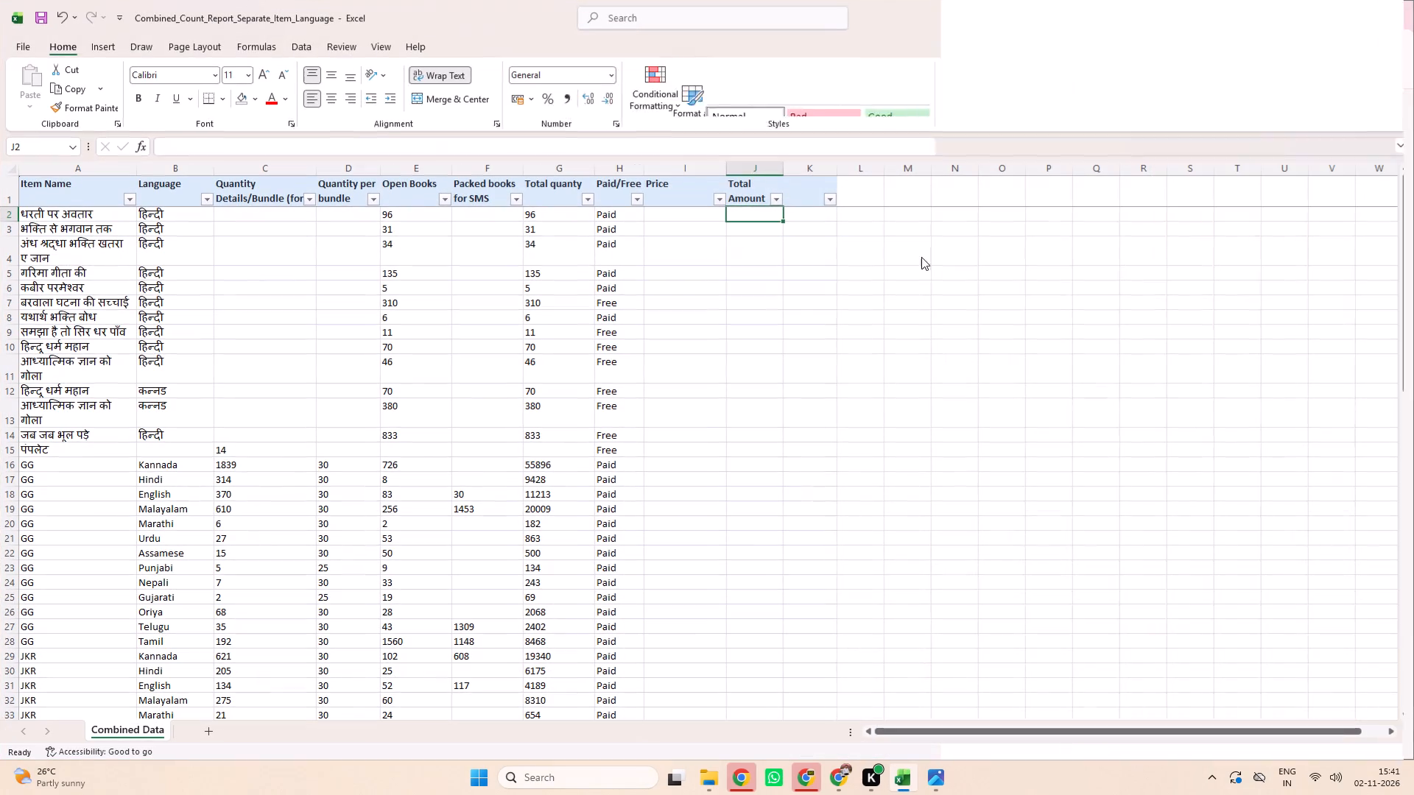
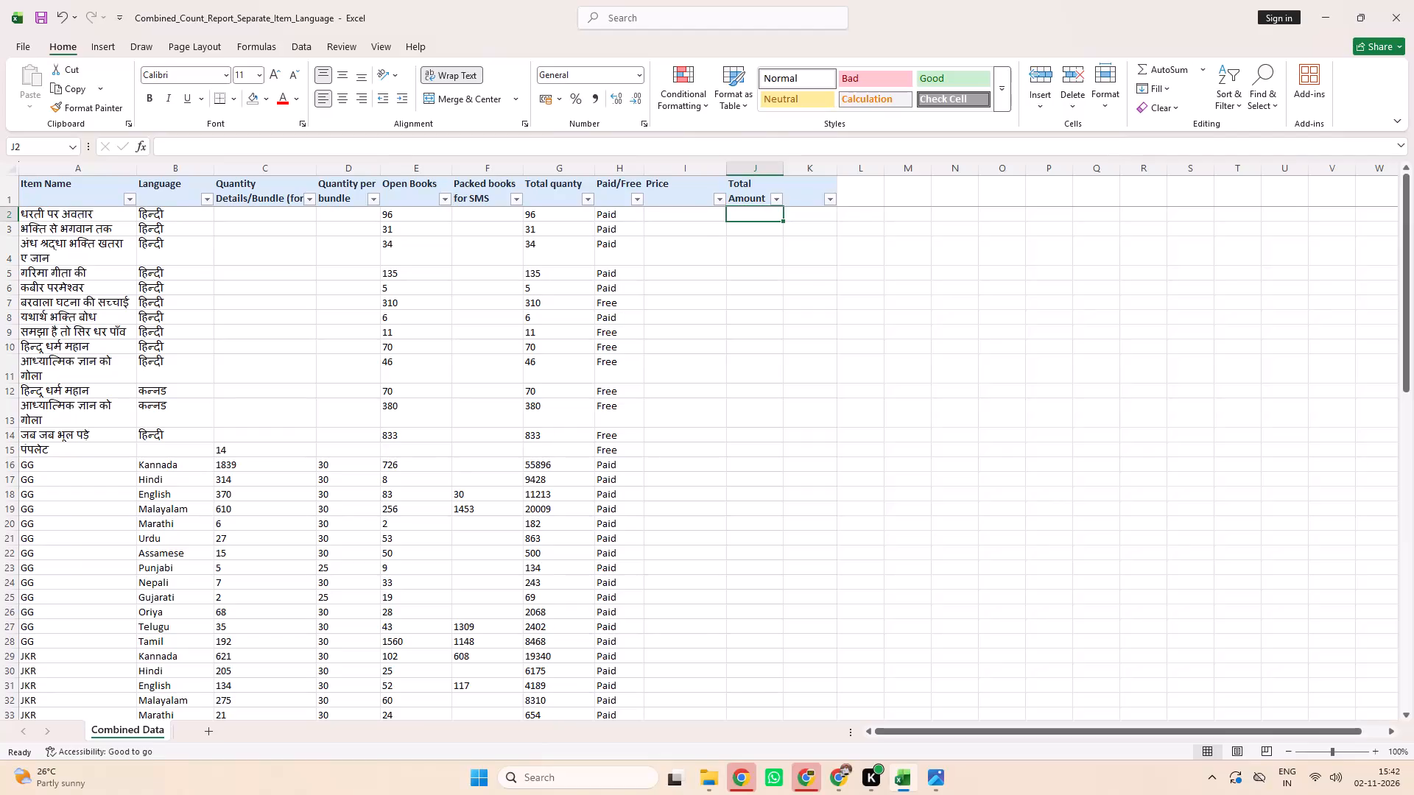
Save the workbook.
key("ctrl+s")
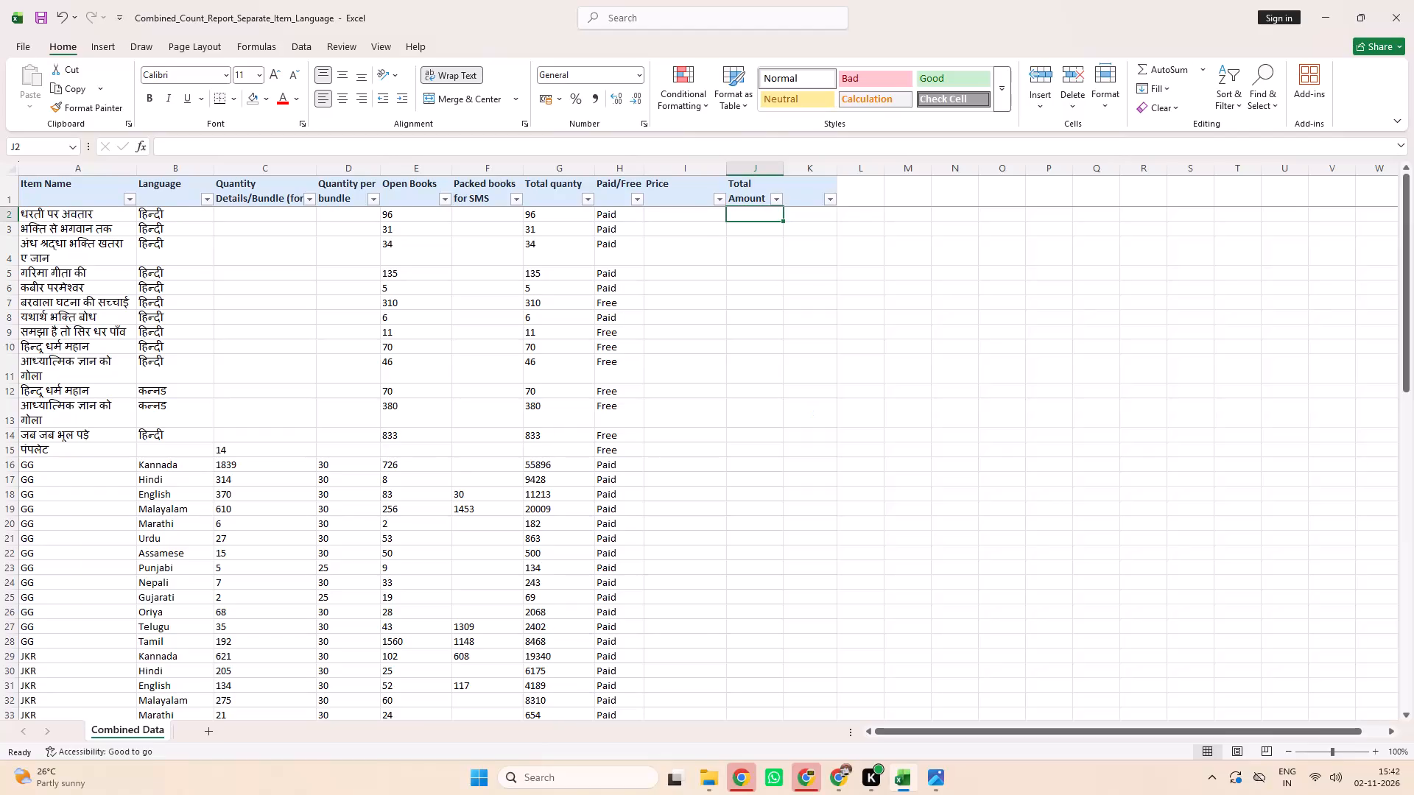
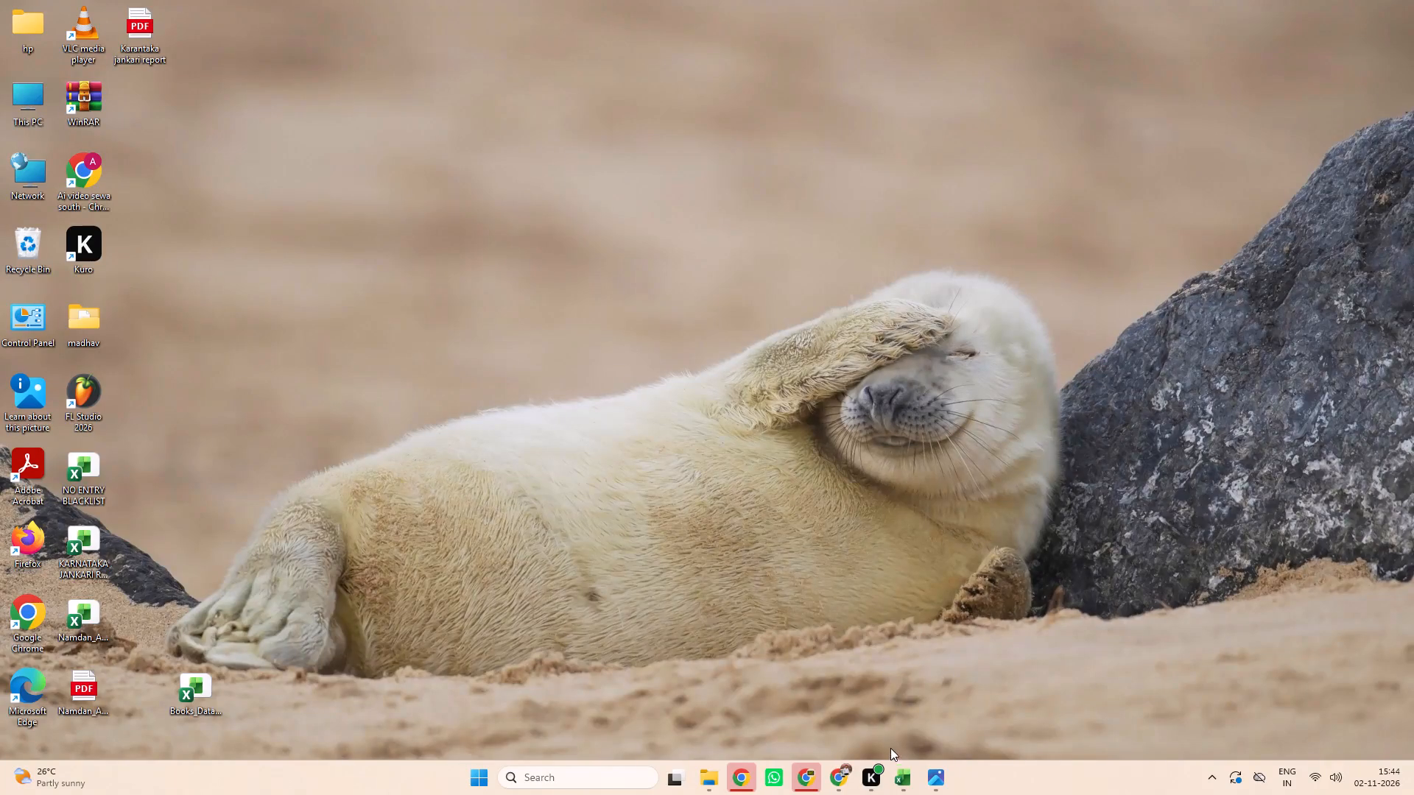
Switch back to the Combined_Count_Report_Separate_Item_Language workbook in Excel and save it again.
left_click(894, 780)
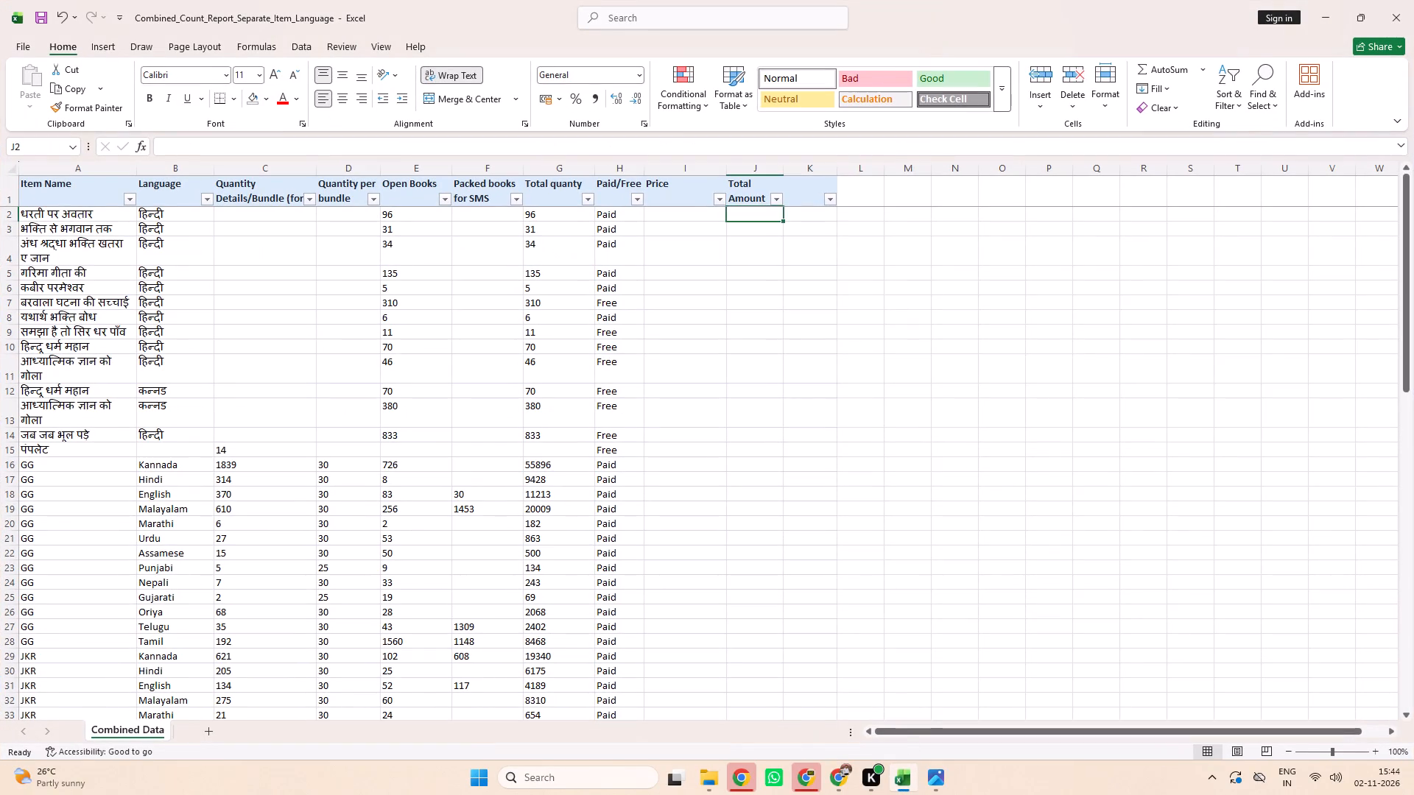
left_click(887, 524)
key("ctrl+s")
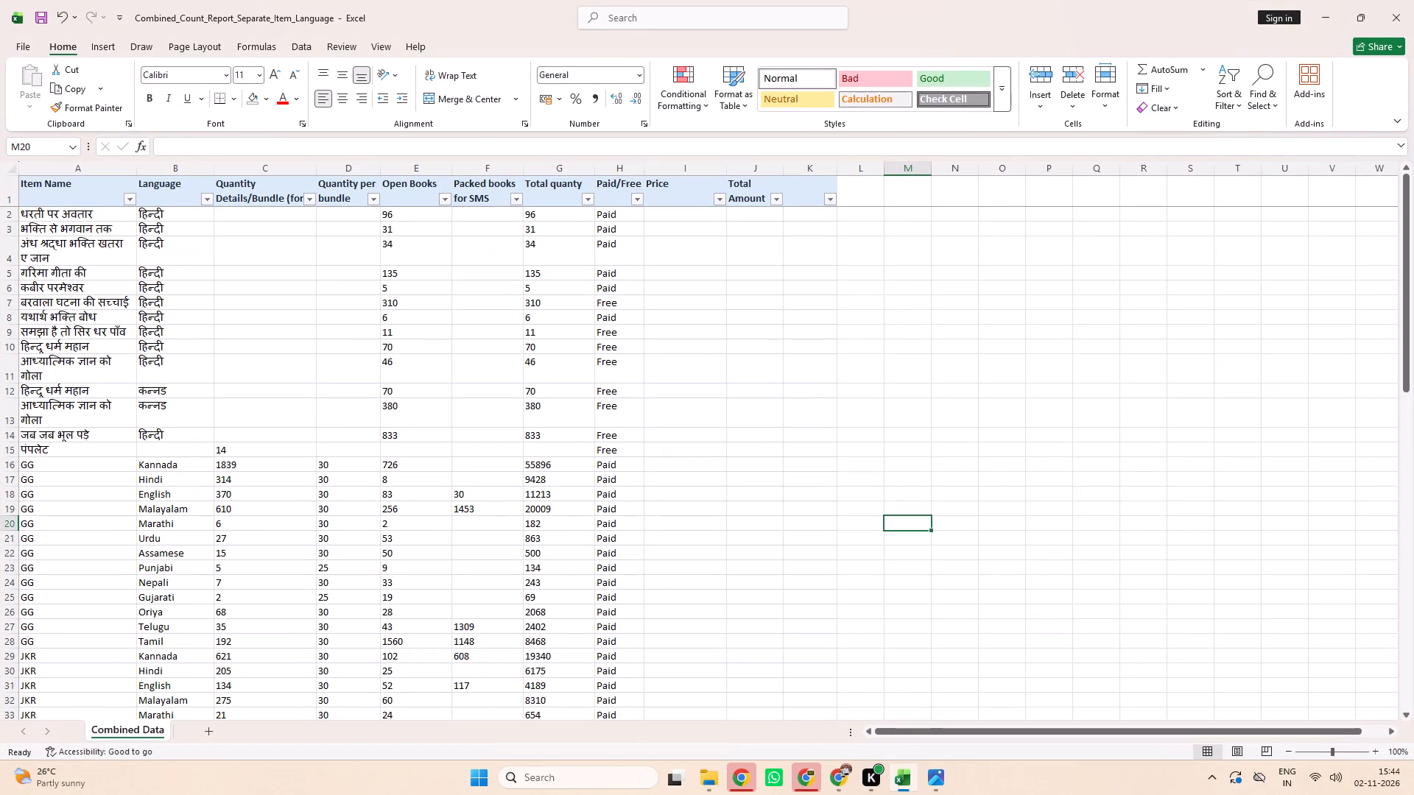